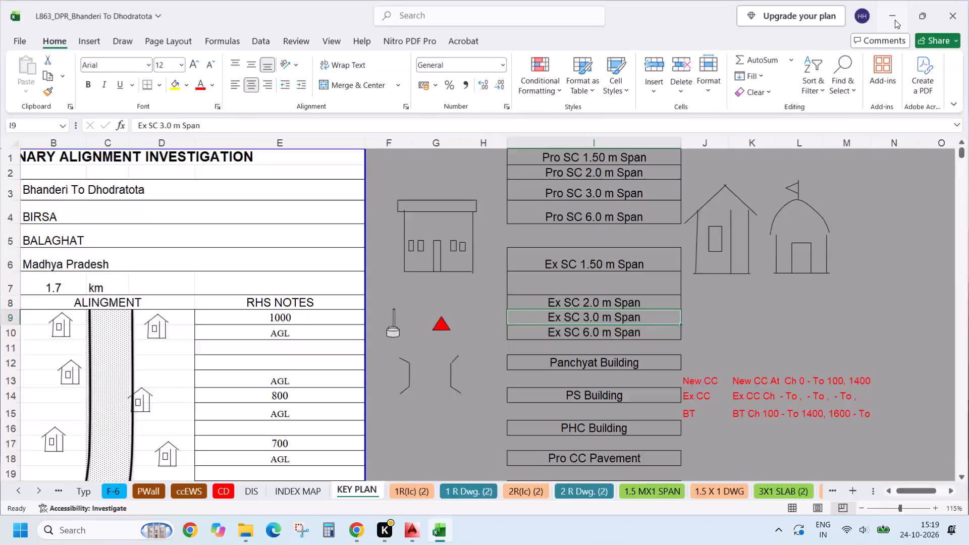
Switch to File Explorer and create a new folder named FINAL in the 24-10-2026 OD folder.
{"action": "left_click", "coordinate": [450, 326]}
{"action": "scroll", "coordinate": [248, 194], "scroll_direction": "up", "scroll_amount": 1}
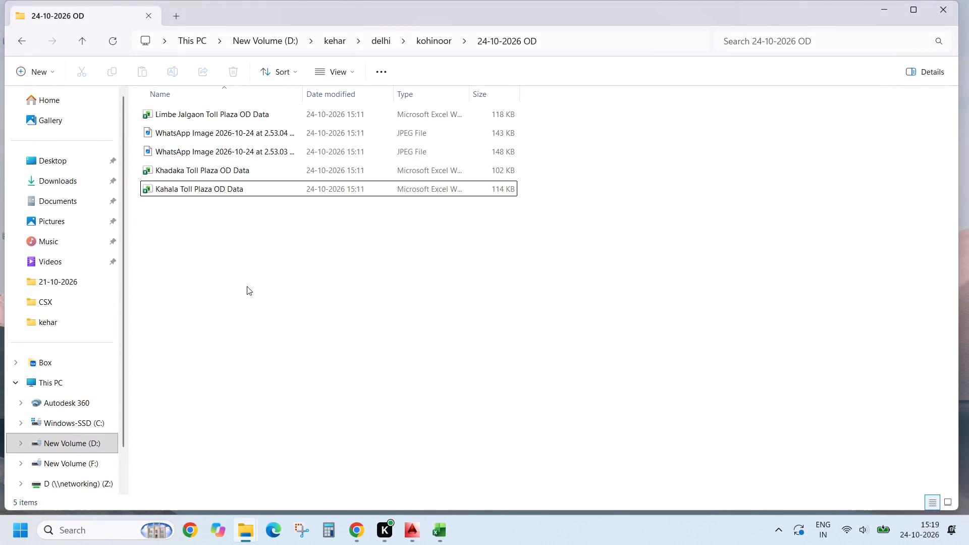
{"action": "right_click", "coordinate": [259, 293]}
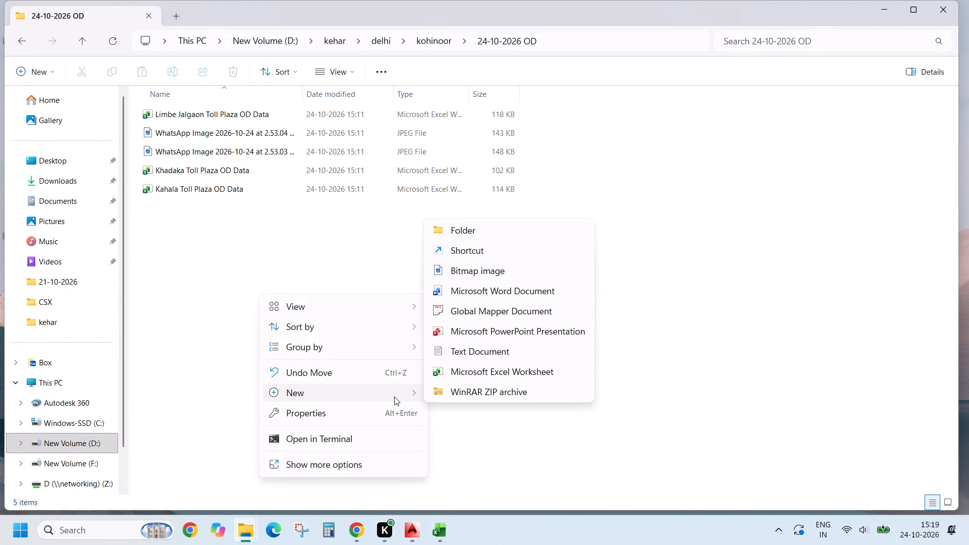
{"action": "left_click", "coordinate": [495, 228]}
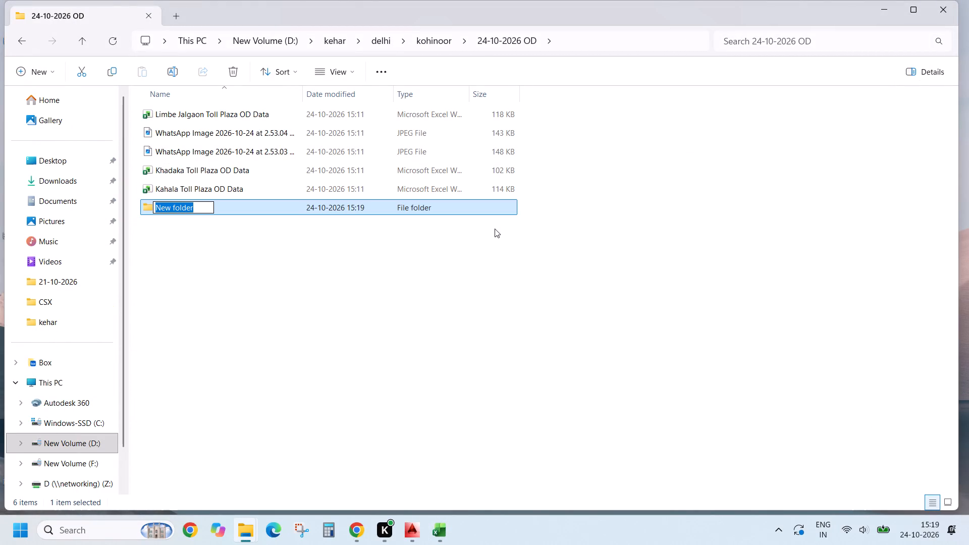
{"action": "type", "text": "FINAL"}
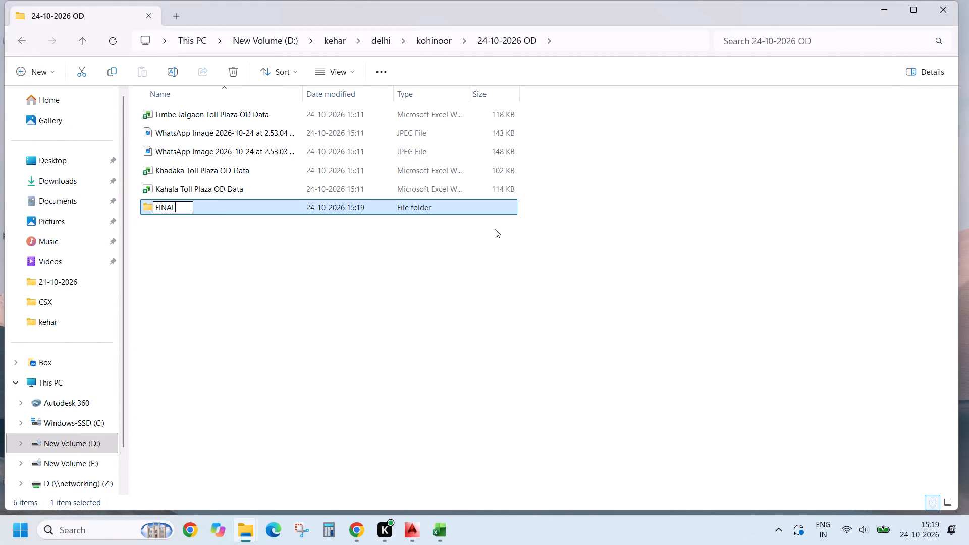
{"action": "key", "text": "Return"}
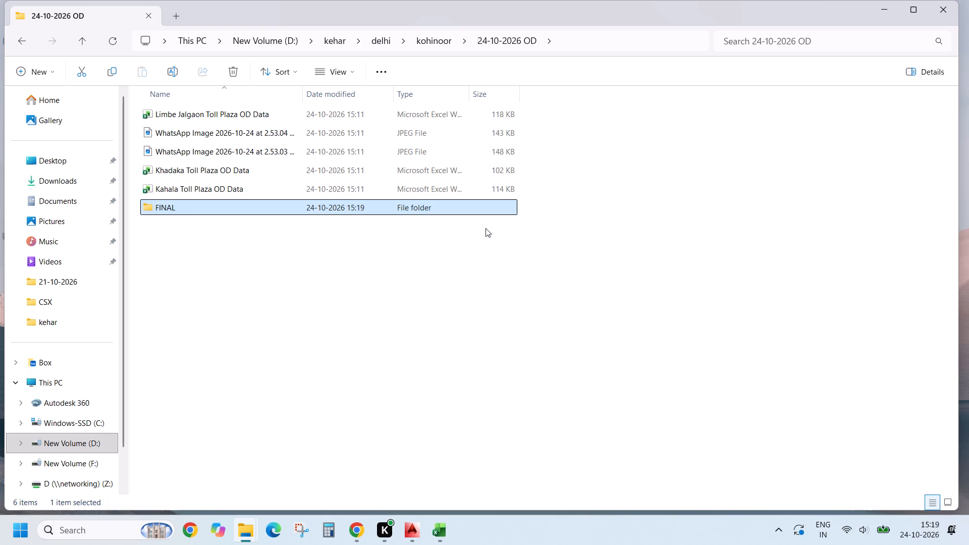
Widen the Name column of the file list so the full file names fit.
{"action": "left_click_drag", "start_coordinate": [308, 92], "coordinate": [626, 140]}
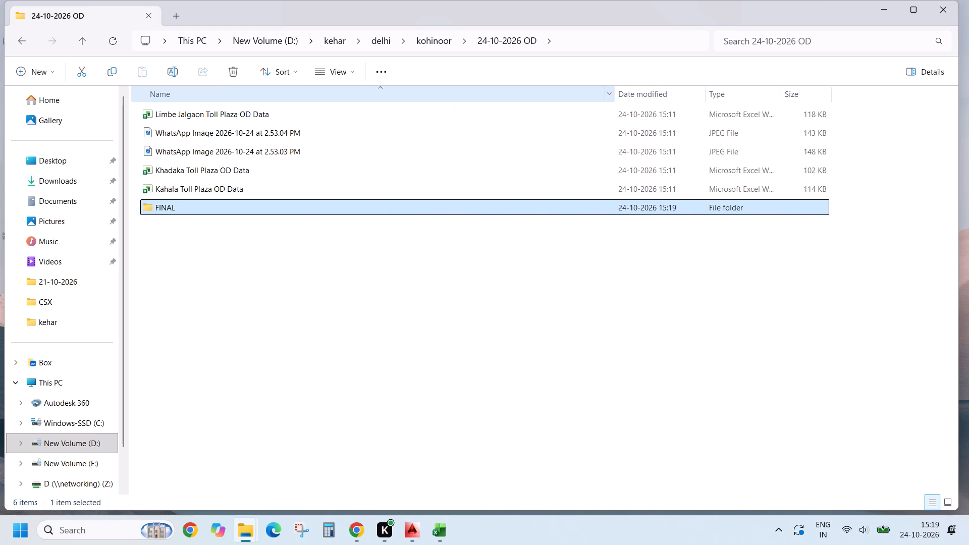
{"action": "left_click_drag", "start_coordinate": [626, 140], "coordinate": [633, 140]}
{"action": "left_click", "coordinate": [271, 251]}
{"action": "key", "text": "Escape"}
{"action": "key", "text": "Escape"}
{"action": "key", "text": "Escape"}
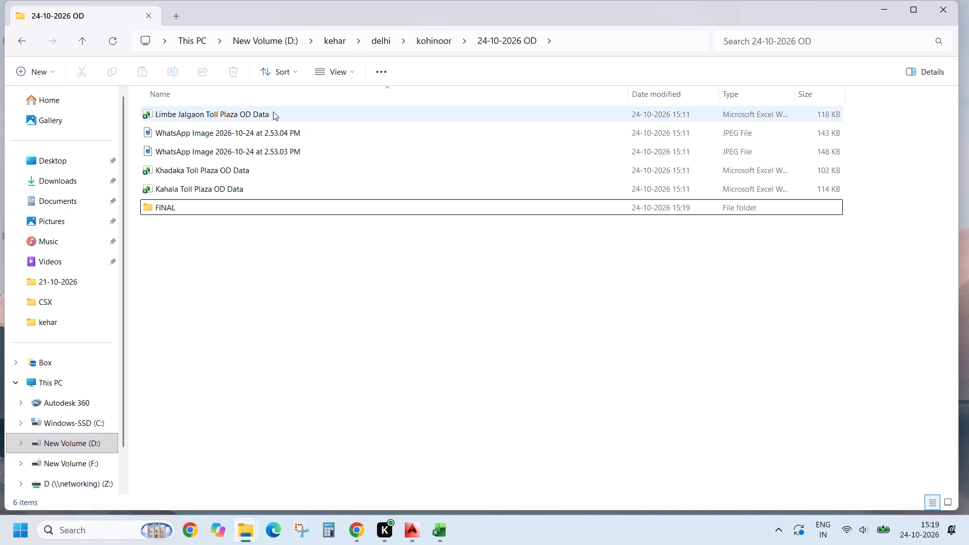
Refresh the listing of the 24-10-2026 OD folder.
{"action": "right_click", "coordinate": [287, 317]}
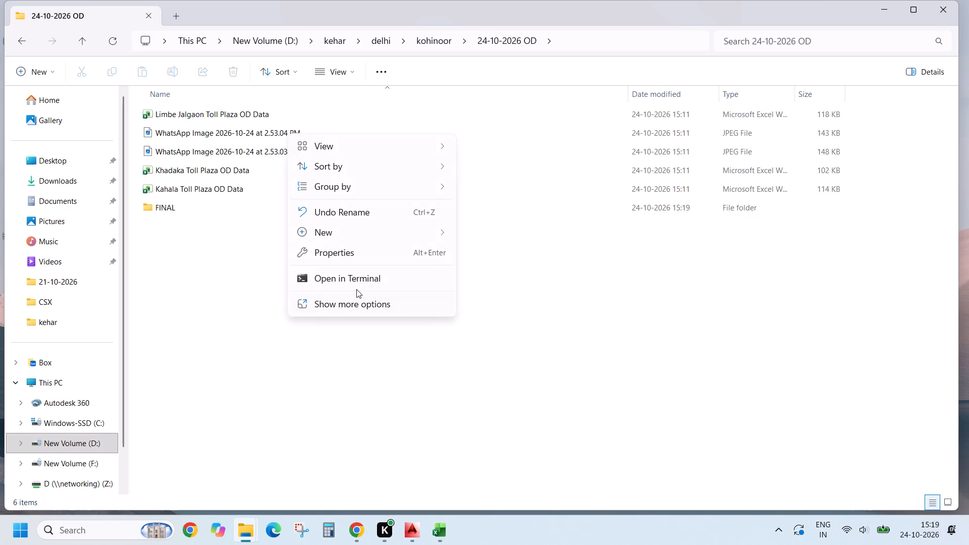
{"action": "left_click", "coordinate": [357, 301]}
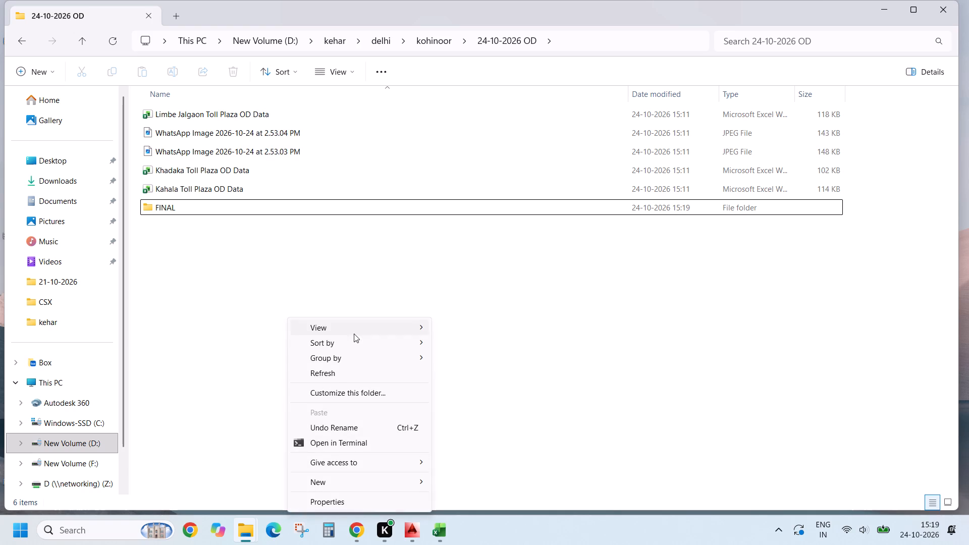
{"action": "left_click", "coordinate": [334, 372]}
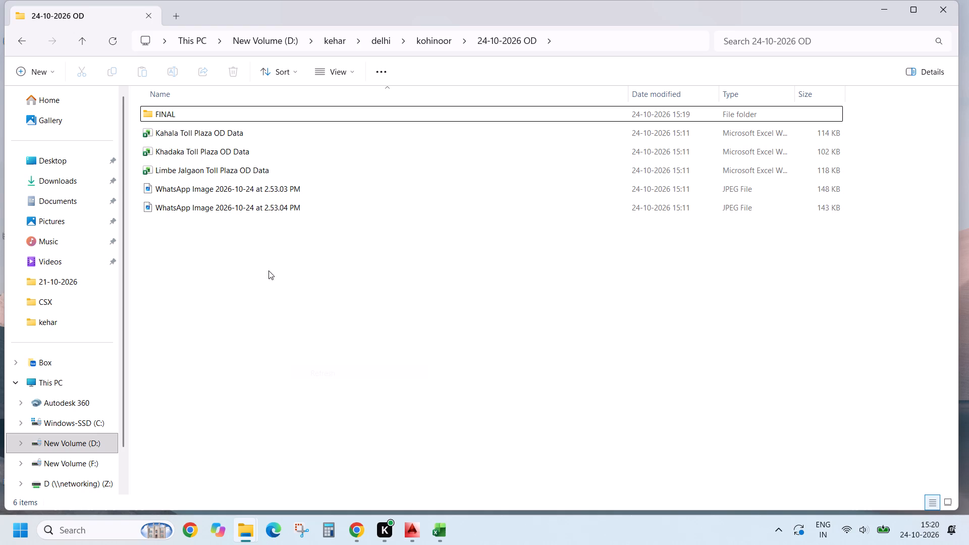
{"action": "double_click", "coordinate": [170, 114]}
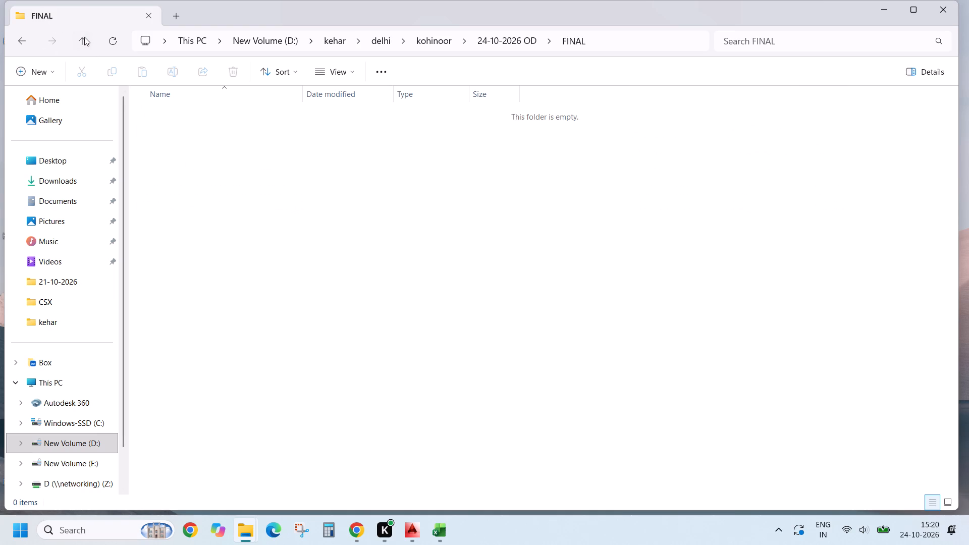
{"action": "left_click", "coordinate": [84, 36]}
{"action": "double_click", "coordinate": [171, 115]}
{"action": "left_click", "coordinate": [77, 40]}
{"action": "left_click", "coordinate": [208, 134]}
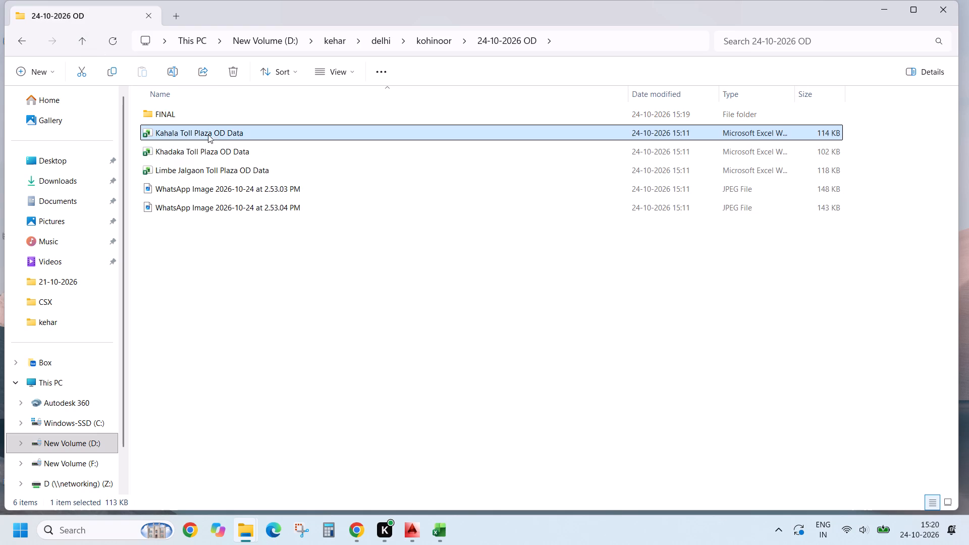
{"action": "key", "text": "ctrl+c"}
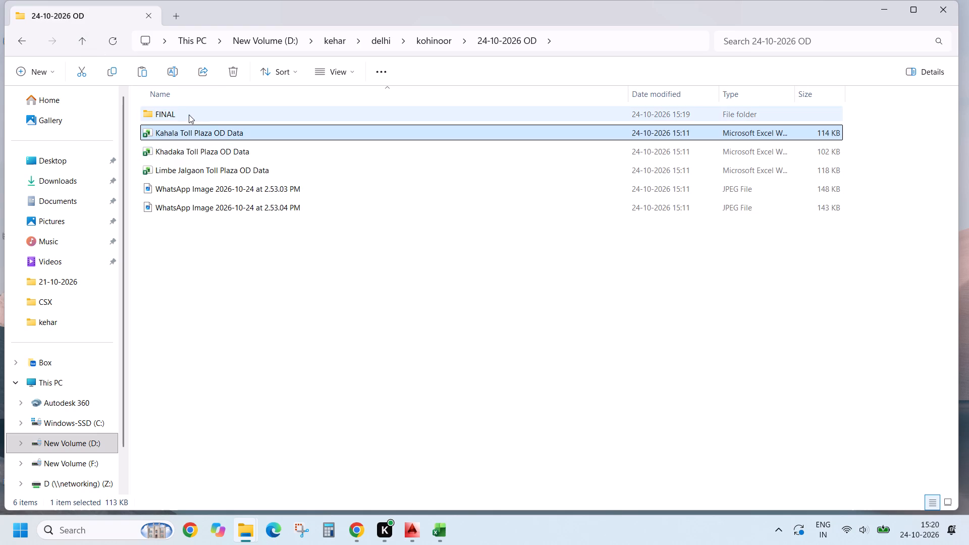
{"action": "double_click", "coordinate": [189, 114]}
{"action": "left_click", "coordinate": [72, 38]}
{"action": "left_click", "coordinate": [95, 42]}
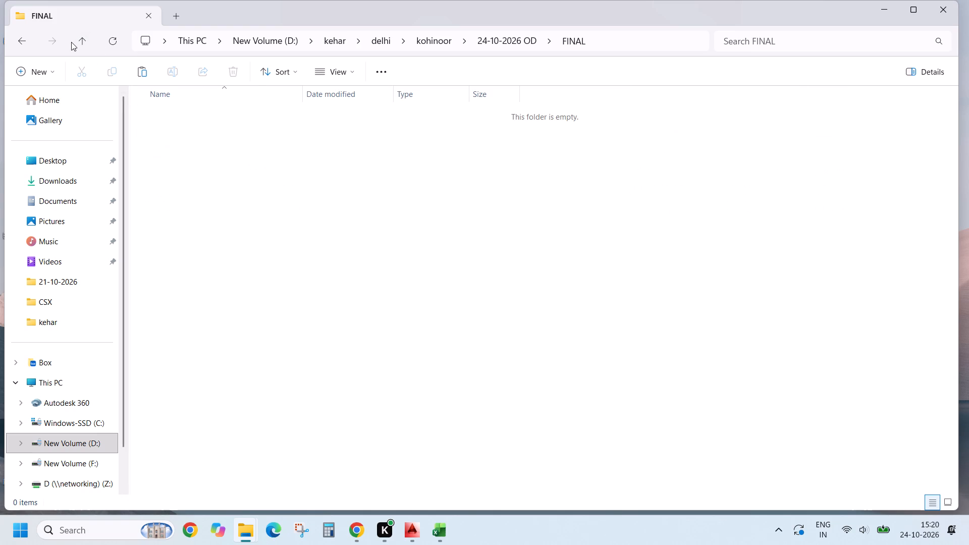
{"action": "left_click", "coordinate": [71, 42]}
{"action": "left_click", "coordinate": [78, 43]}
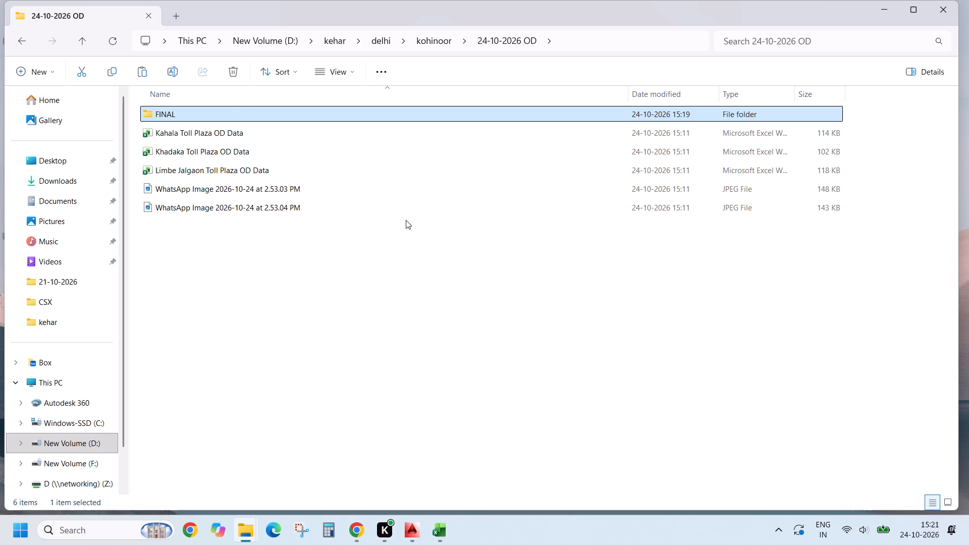
Copy the Kahala Toll Plaza OD Data workbook from the 24-10-2026 OD folder into its FINAL subfolder.
{"action": "left_click", "coordinate": [247, 130]}
{"action": "key", "text": "ctrl+c"}
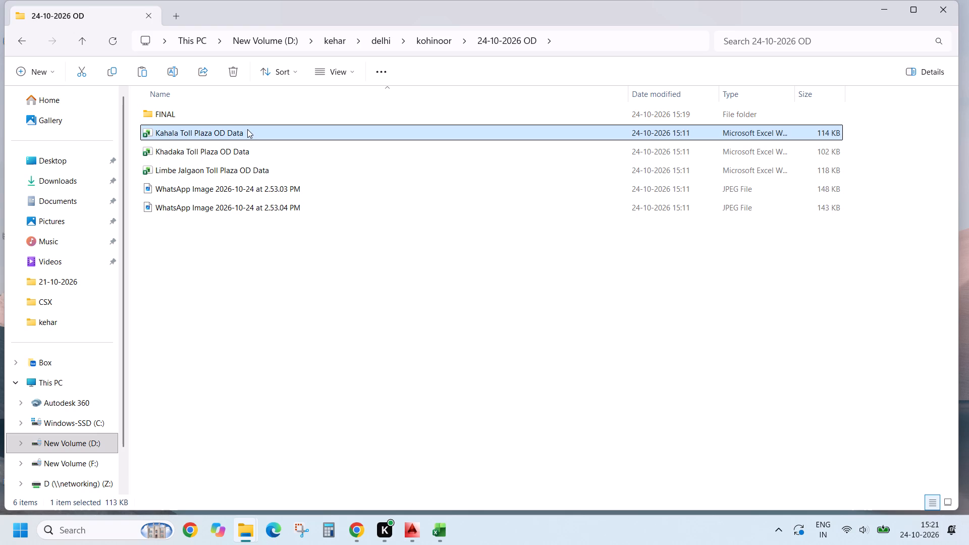
{"action": "double_click", "coordinate": [204, 117]}
{"action": "left_click", "coordinate": [326, 241]}
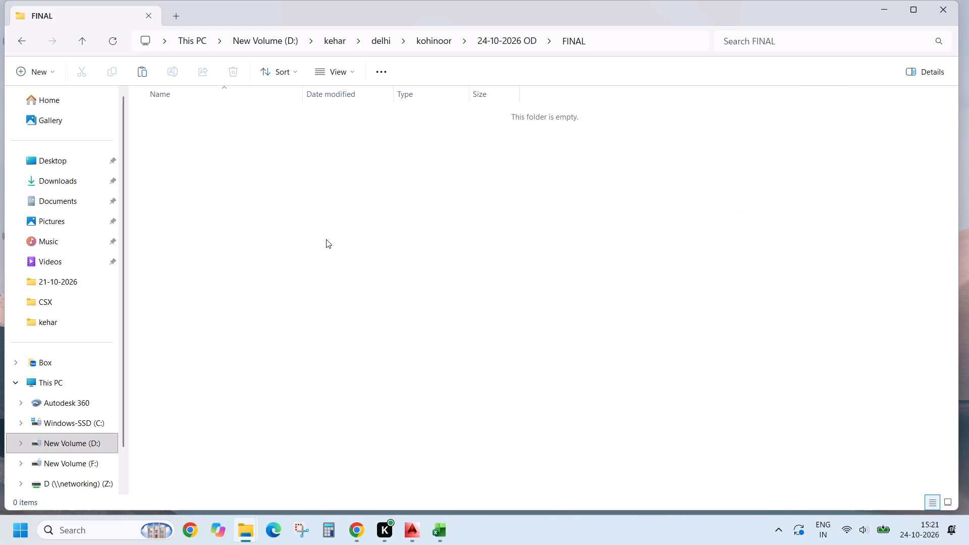
{"action": "key", "text": "ctrl+v"}
{"action": "left_click", "coordinate": [287, 224]}
{"action": "key", "text": "Escape"}
{"action": "key", "text": "Escape"}
{"action": "key", "text": "Escape"}
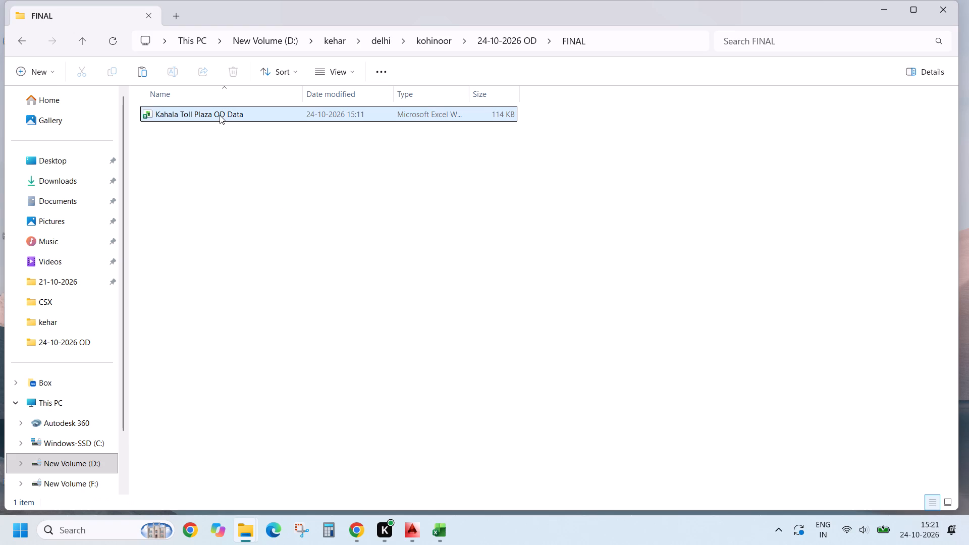
Open the Kahala Toll Plaza OD Data copy from the FINAL folder in Excel.
{"action": "double_click", "coordinate": [220, 115]}
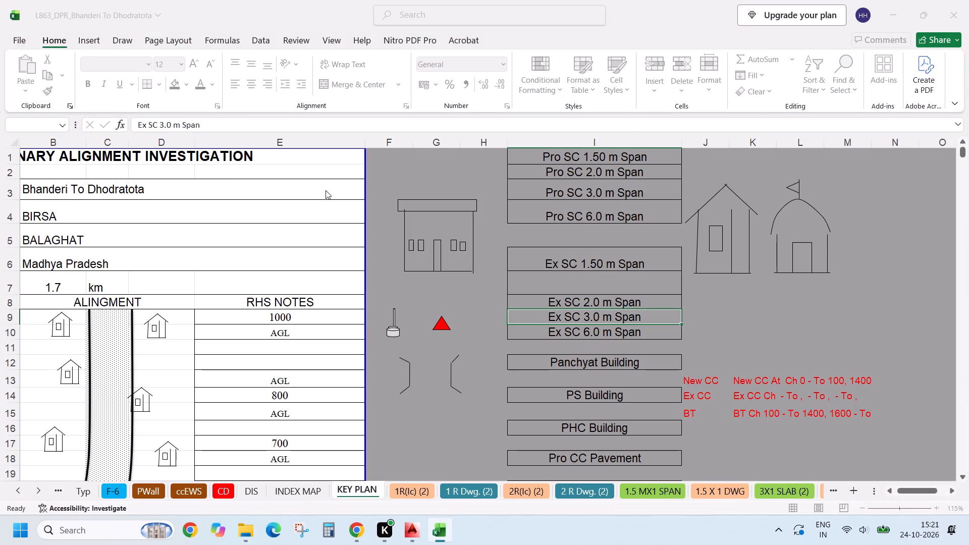
{"action": "left_click", "coordinate": [509, 47]}
{"action": "left_click", "coordinate": [511, 60]}
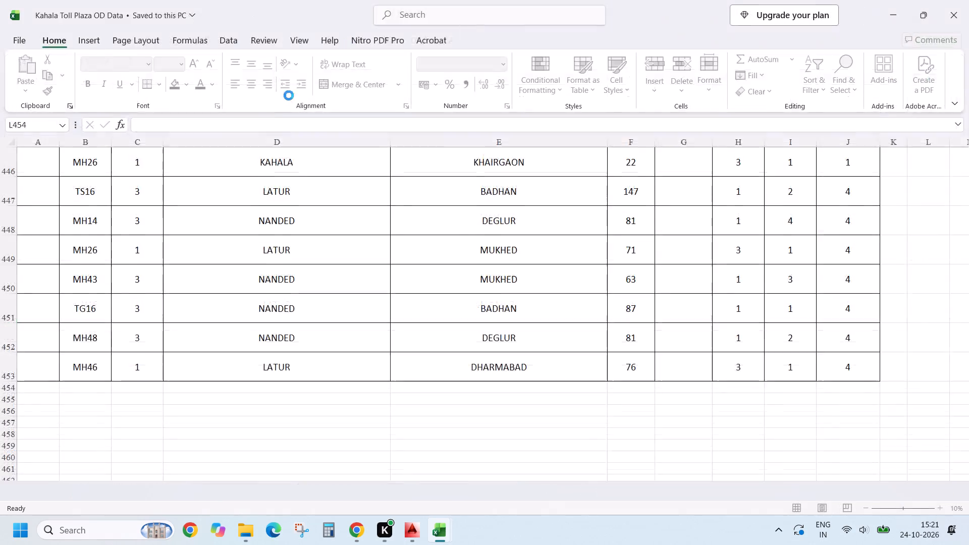
Examine the survey records on the Pasenger Nanded To Hyd sheet, from the last rows back to the header.
{"action": "scroll", "coordinate": [340, 293], "scroll_direction": "down", "scroll_amount": 1, "text": "ctrl"}
{"action": "scroll", "coordinate": [362, 284], "scroll_direction": "up", "scroll_amount": 2}
{"action": "scroll", "coordinate": [365, 281], "scroll_direction": "down", "scroll_amount": 1}
{"action": "scroll", "coordinate": [366, 281], "scroll_direction": "up", "scroll_amount": 7}
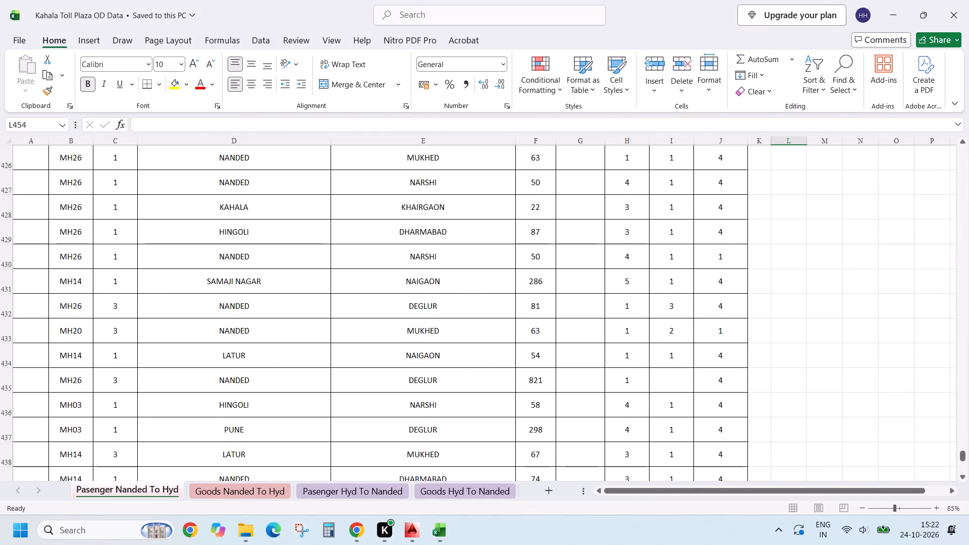
{"action": "scroll", "coordinate": [372, 270], "scroll_direction": "up", "scroll_amount": 17}
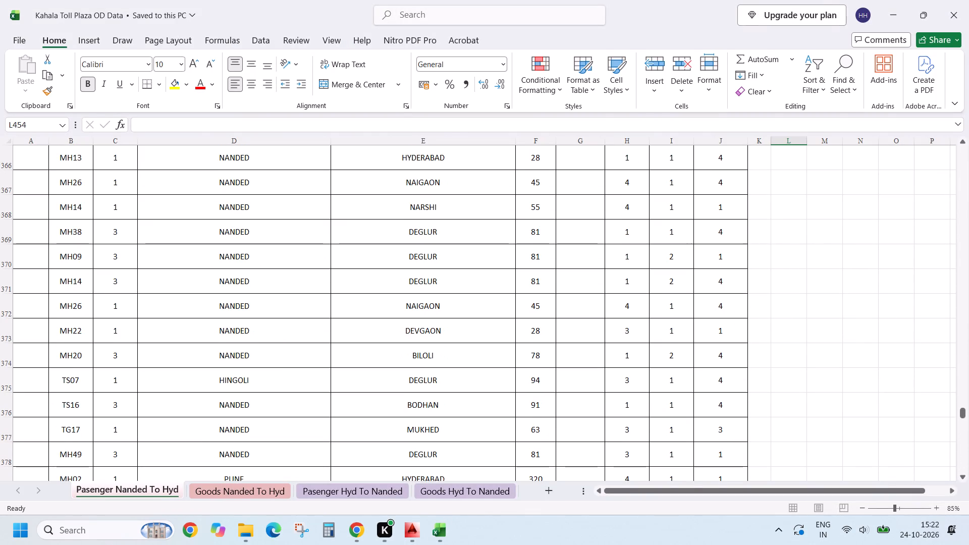
{"action": "scroll", "coordinate": [361, 262], "scroll_direction": "up", "scroll_amount": 16}
{"action": "scroll", "coordinate": [366, 261], "scroll_direction": "down", "scroll_amount": 1}
{"action": "scroll", "coordinate": [366, 261], "scroll_direction": "up", "scroll_amount": 4}
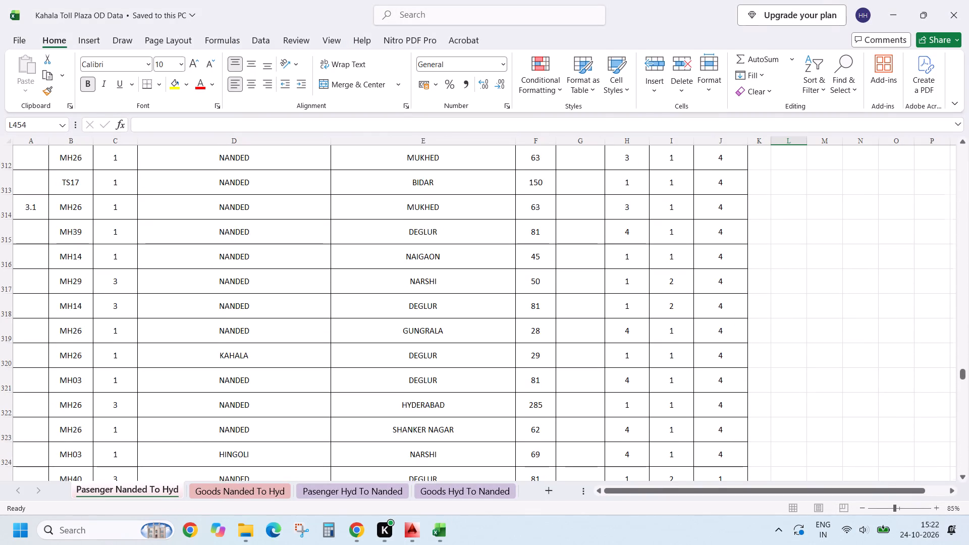
{"action": "scroll", "coordinate": [366, 261], "scroll_direction": "up", "scroll_amount": 1}
{"action": "scroll", "coordinate": [375, 258], "scroll_direction": "down", "scroll_amount": 1, "text": "ctrl"}
{"action": "scroll", "coordinate": [369, 264], "scroll_direction": "up", "scroll_amount": 1}
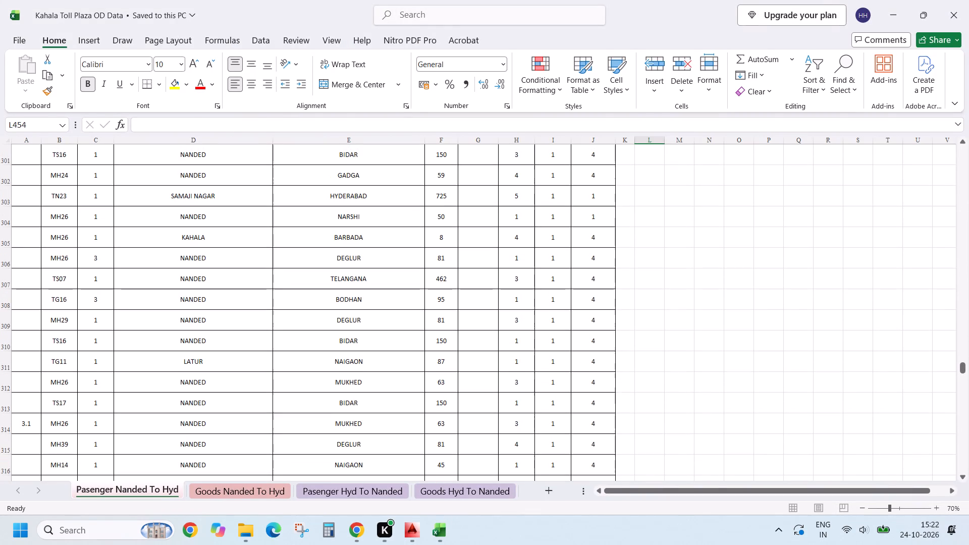
{"action": "key", "text": "ctrl+Home"}
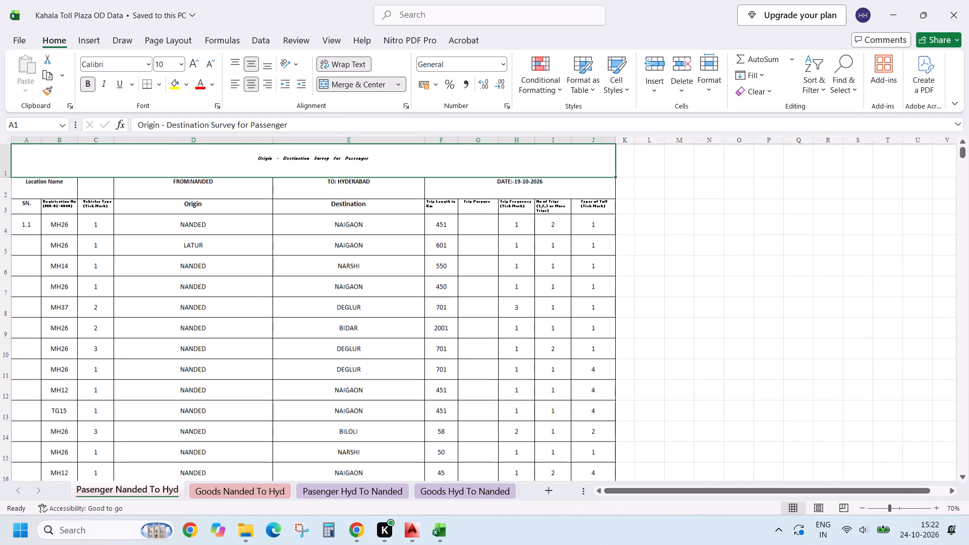
{"action": "scroll", "coordinate": [326, 370], "scroll_direction": "up", "scroll_amount": 1, "text": "ctrl"}
{"action": "scroll", "coordinate": [430, 375], "scroll_direction": "down", "scroll_amount": 2}
{"action": "scroll", "coordinate": [433, 377], "scroll_direction": "up", "scroll_amount": 6}
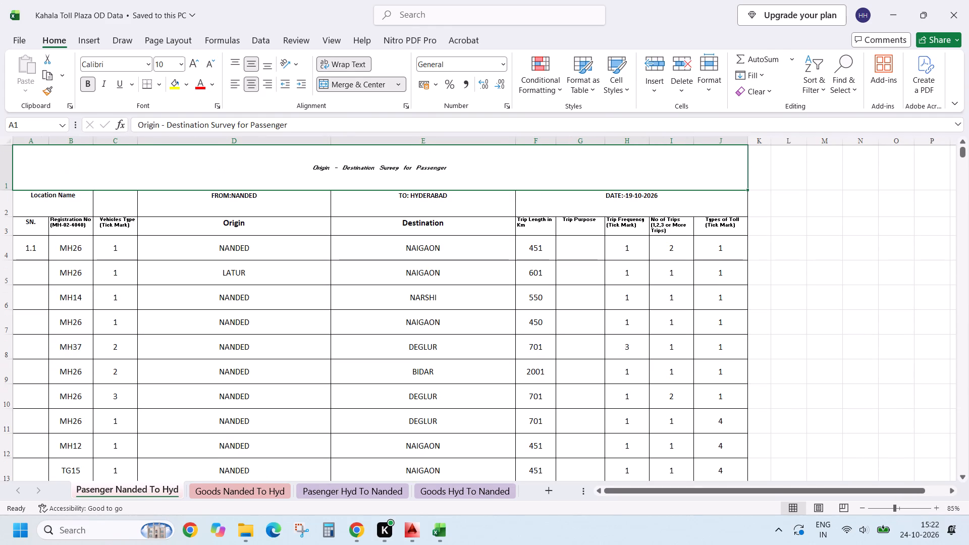
Go to the Pasenger Hyd To Nanded sheet and examine its header, column layout and first survey records.
{"action": "left_click", "coordinate": [364, 497]}
{"action": "scroll", "coordinate": [301, 325], "scroll_direction": "up", "scroll_amount": 2}
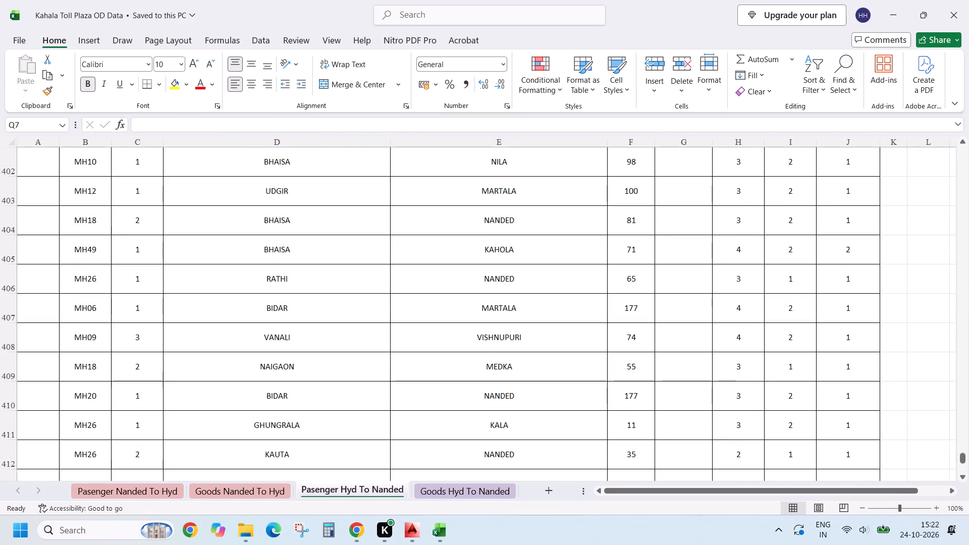
{"action": "scroll", "coordinate": [301, 325], "scroll_direction": "down", "scroll_amount": 1, "text": "ctrl"}
{"action": "key", "text": "ctrl+Home"}
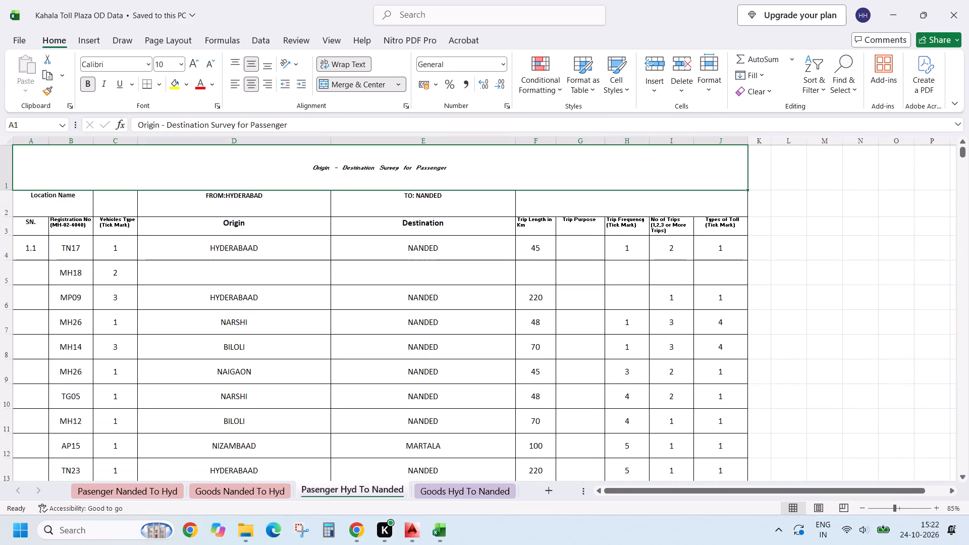
{"action": "scroll", "coordinate": [240, 314], "scroll_direction": "up", "scroll_amount": 3}
{"action": "left_click_drag", "start_coordinate": [76, 240], "coordinate": [584, 330]}
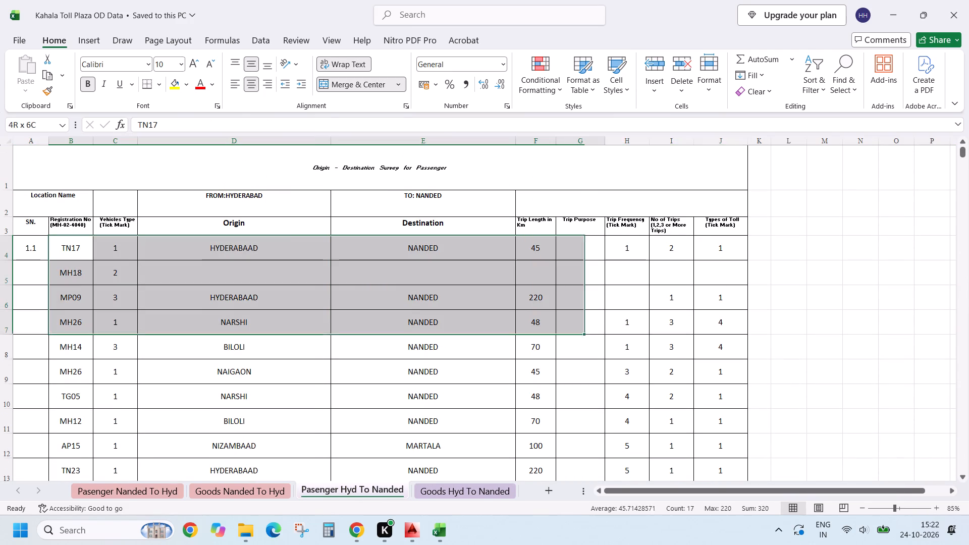
{"action": "left_click_drag", "start_coordinate": [584, 330], "coordinate": [703, 403]}
{"action": "scroll", "coordinate": [706, 395], "scroll_direction": "down", "scroll_amount": 6}
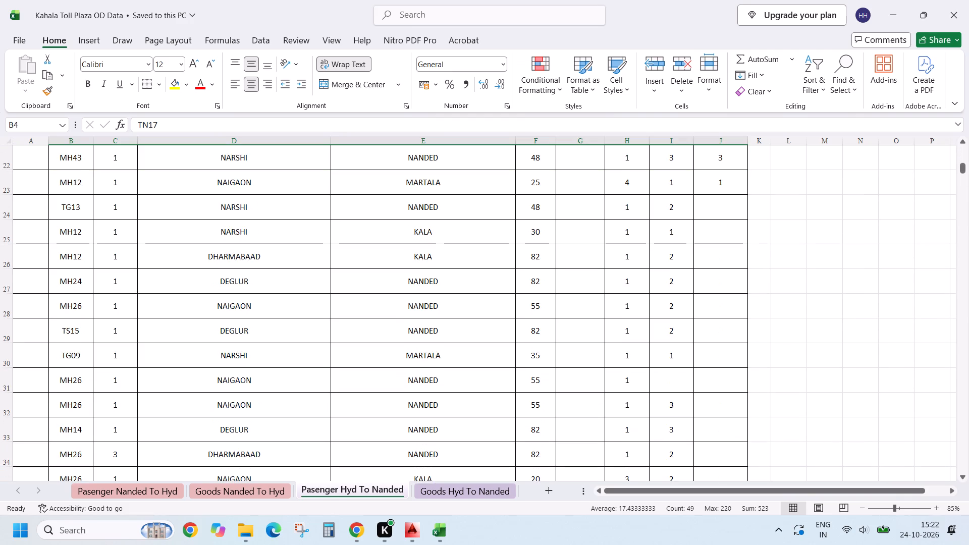
{"action": "scroll", "coordinate": [706, 395], "scroll_direction": "down", "scroll_amount": 6}
{"action": "scroll", "coordinate": [706, 395], "scroll_direction": "up", "scroll_amount": 14}
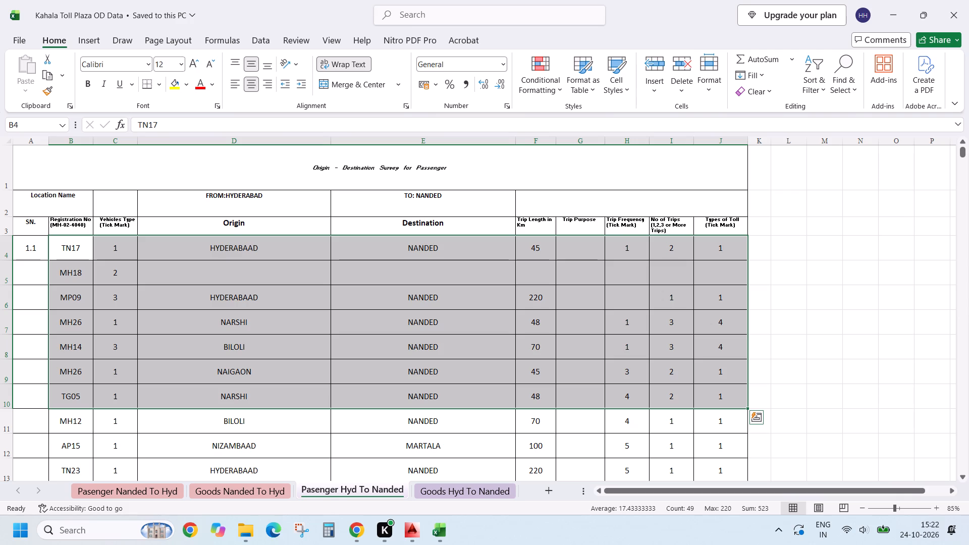
{"action": "left_click", "coordinate": [718, 389]}
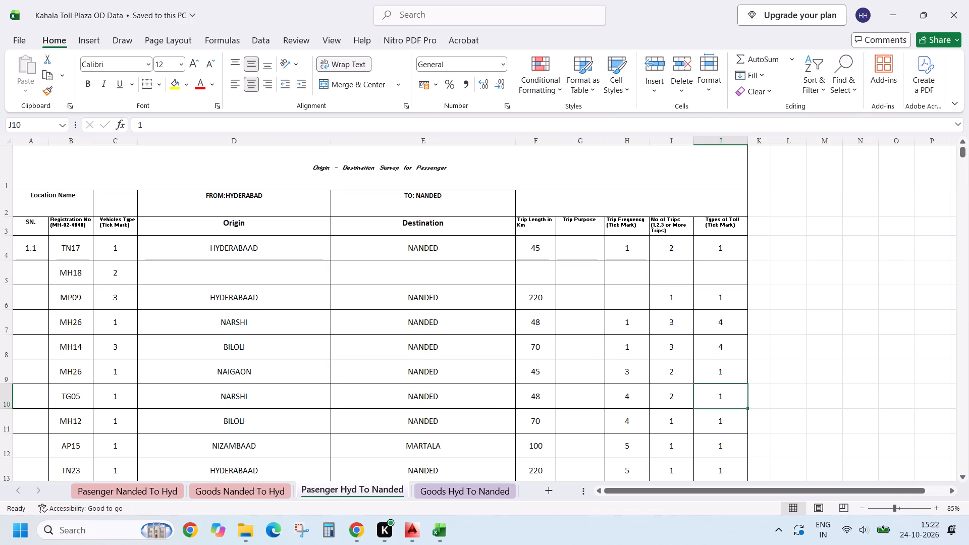
{"action": "key", "text": "Escape"}
{"action": "key", "text": "Escape"}
{"action": "key", "text": "Escape"}
{"action": "key", "text": "Escape"}
Copy all passenger records, B4 through J423, from the Pasenger Hyd To Nanded sheet, leaving out the SN. column.
{"action": "scroll", "coordinate": [83, 264], "scroll_direction": "up", "scroll_amount": 3}
{"action": "left_click_drag", "start_coordinate": [79, 251], "coordinate": [318, 261]}
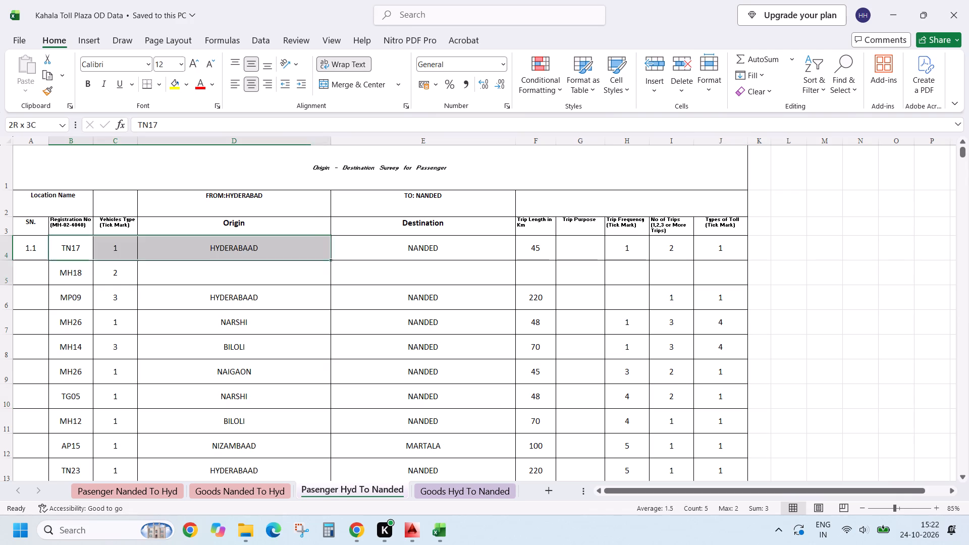
{"action": "left_click_drag", "start_coordinate": [318, 261], "coordinate": [697, 360]}
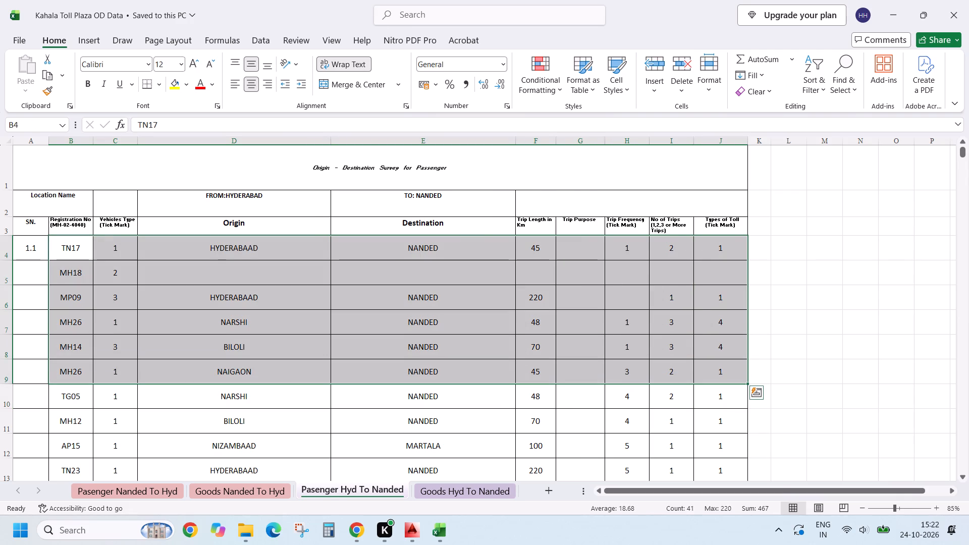
{"action": "key", "text": "ctrl+shift+Down"}
{"action": "key", "text": "shift+Down"}
{"action": "key", "text": "shift+Up"}
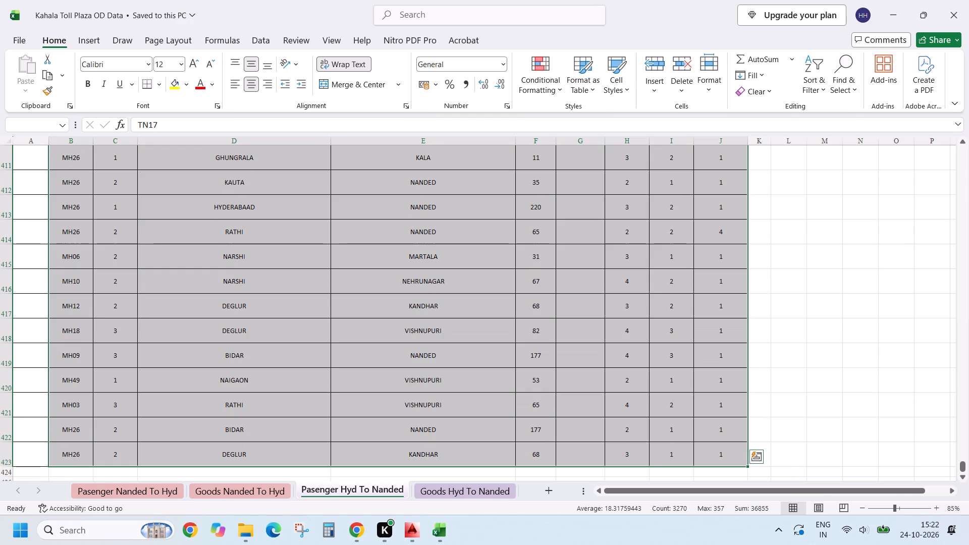
{"action": "key", "text": "ctrl+c"}
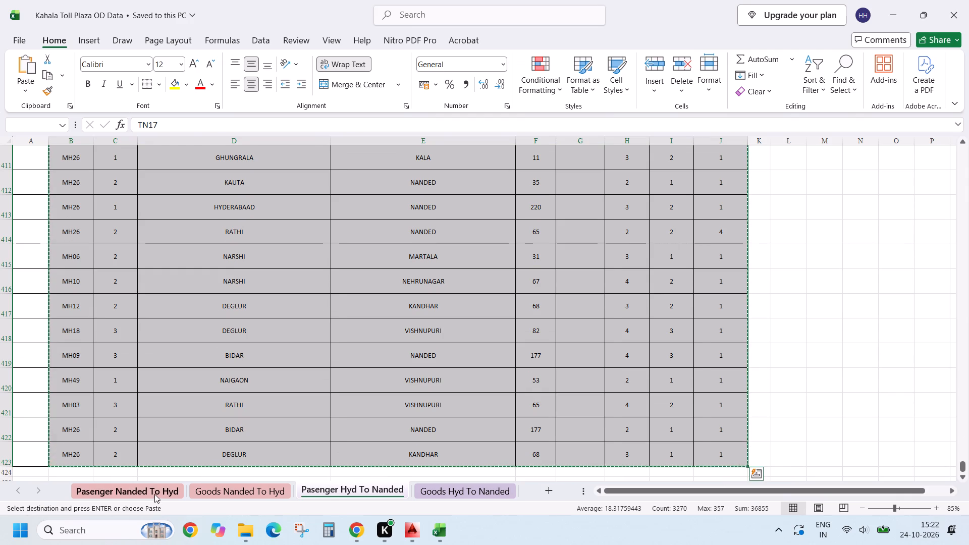
Paste the copied records directly below the last record on the Pasenger Nanded To Hyd sheet, starting at B454.
{"action": "left_click", "coordinate": [154, 494]}
{"action": "left_click", "coordinate": [79, 432]}
{"action": "key", "text": "ctrl+Down"}
{"action": "key", "text": "ctrl+Down"}
{"action": "key", "text": "Down"}
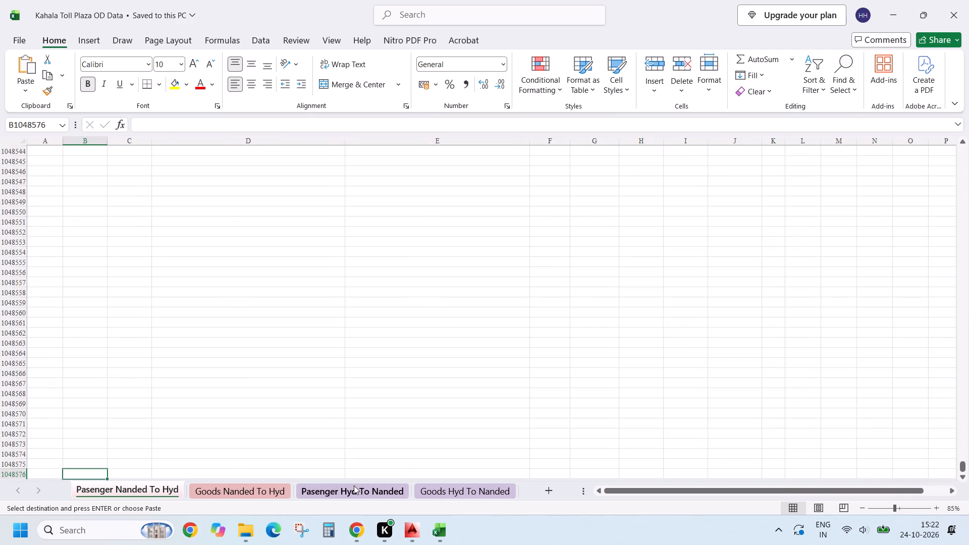
{"action": "key", "text": "Up"}
{"action": "key", "text": "ctrl+Up"}
{"action": "key", "text": "Up"}
{"action": "key", "text": "Down"}
{"action": "key", "text": "Down"}
{"action": "key", "text": "ctrl+v"}
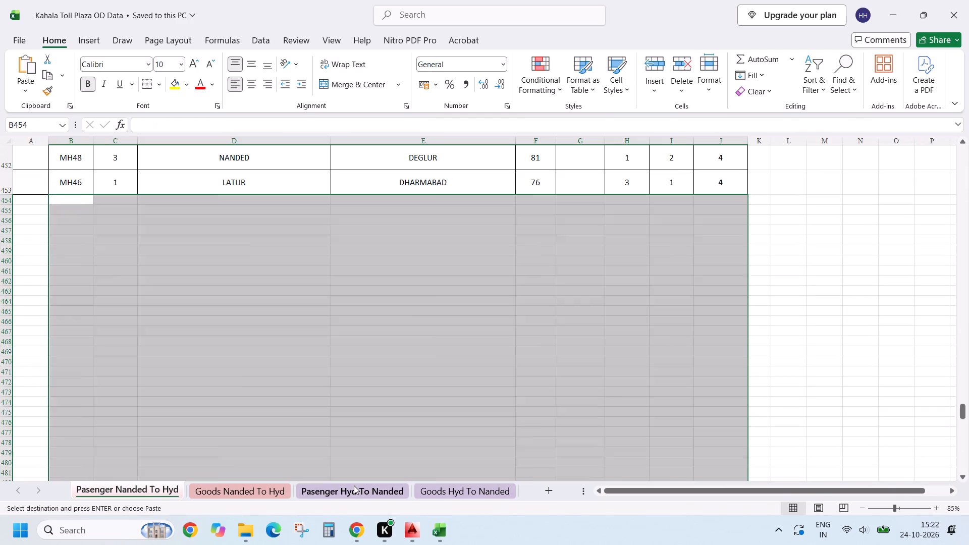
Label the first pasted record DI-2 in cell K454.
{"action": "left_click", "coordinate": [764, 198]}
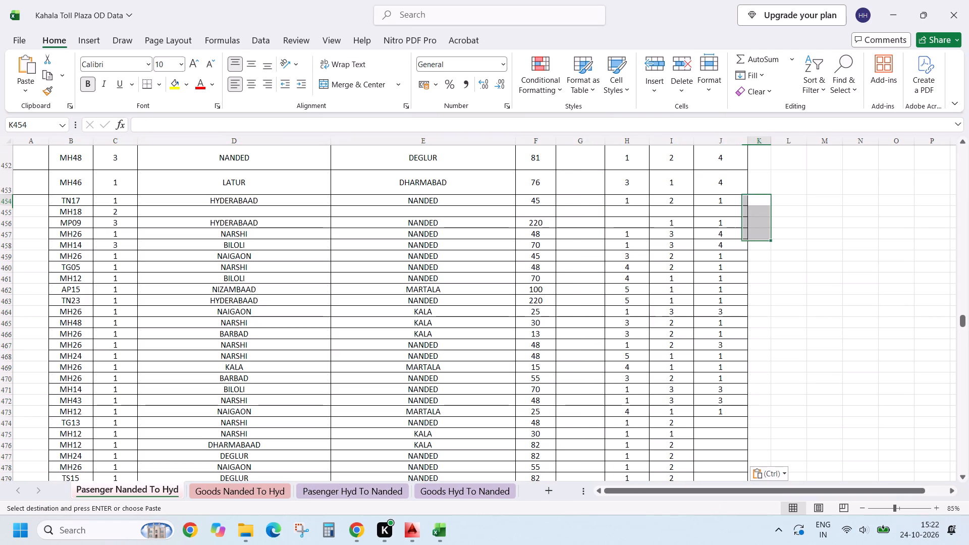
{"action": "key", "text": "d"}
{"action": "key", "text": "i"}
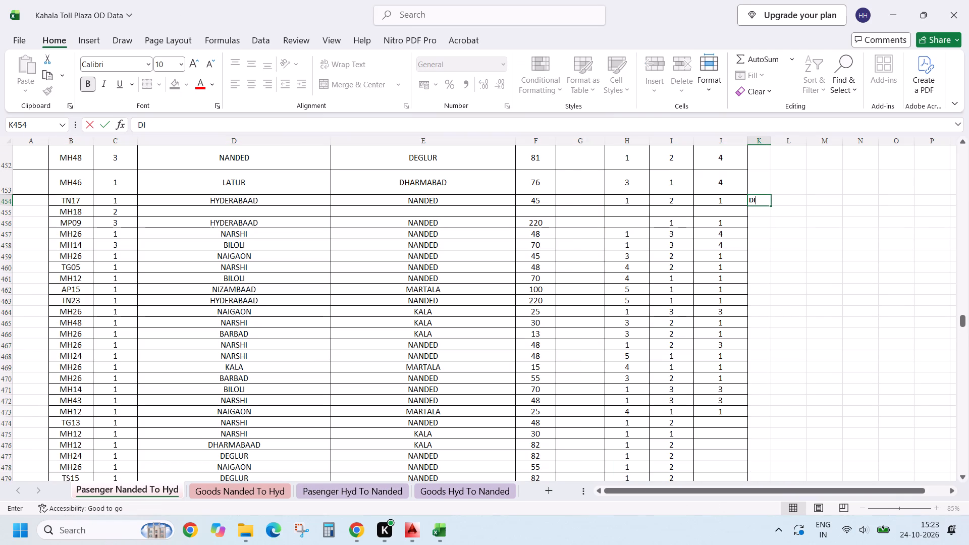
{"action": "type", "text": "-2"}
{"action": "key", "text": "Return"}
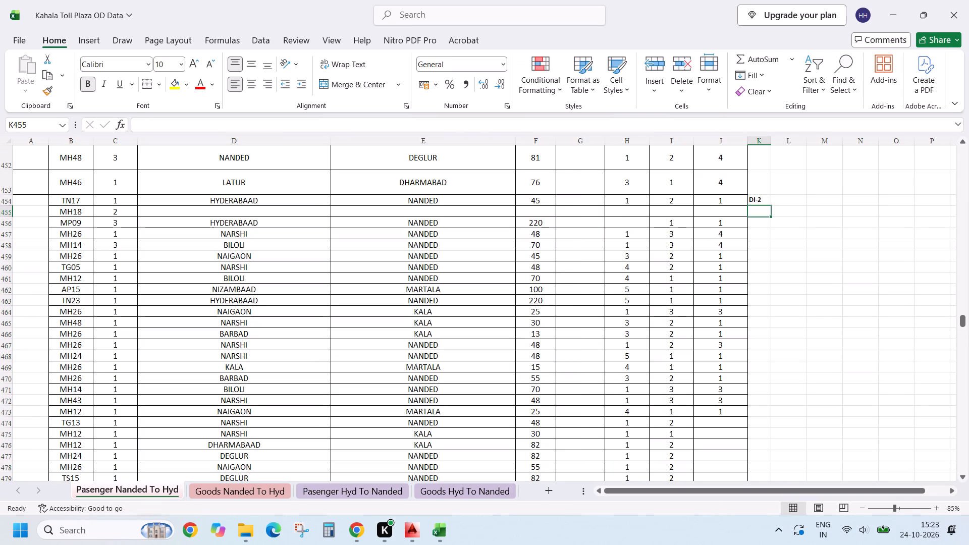
Change the label in cell K454, beside the first pasted record, to DR-2.
{"action": "left_click", "coordinate": [760, 202]}
{"action": "type", "text": "DR"}
{"action": "type", "text": "-2"}
{"action": "key", "text": "Return"}
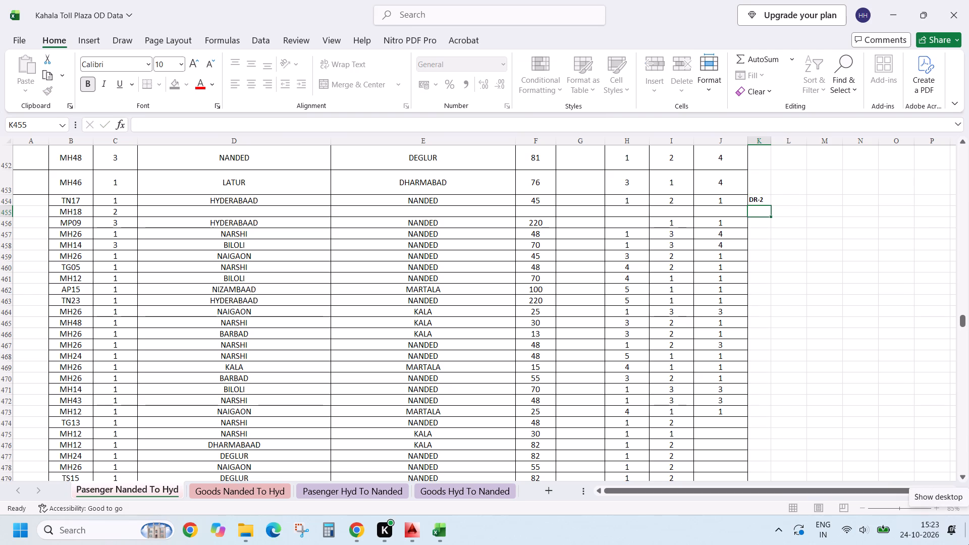
Examine the pasted records and the junction with the original Nanded To Hyd records around row 454.
{"action": "scroll", "coordinate": [180, 306], "scroll_direction": "up", "scroll_amount": 2}
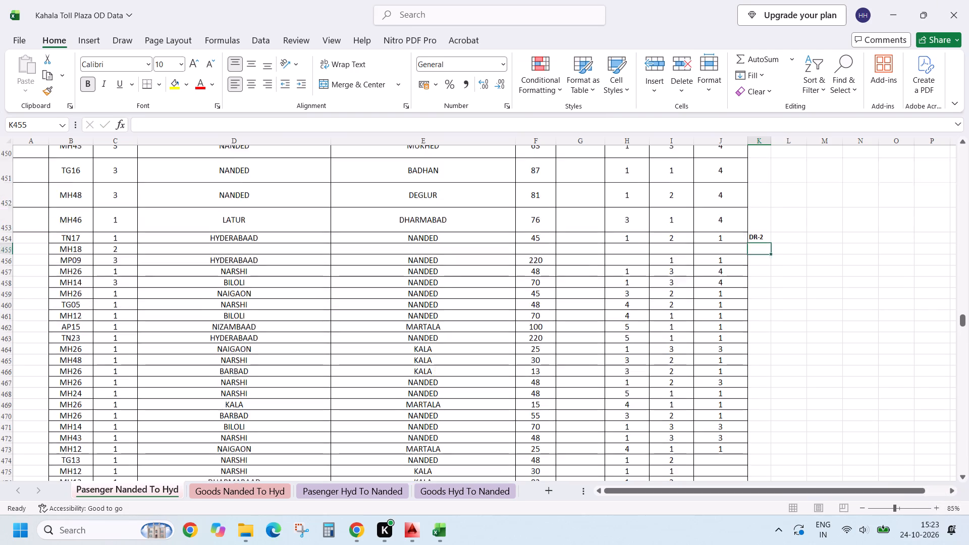
{"action": "scroll", "coordinate": [186, 300], "scroll_direction": "up", "scroll_amount": 7}
{"action": "scroll", "coordinate": [196, 255], "scroll_direction": "down", "scroll_amount": 9}
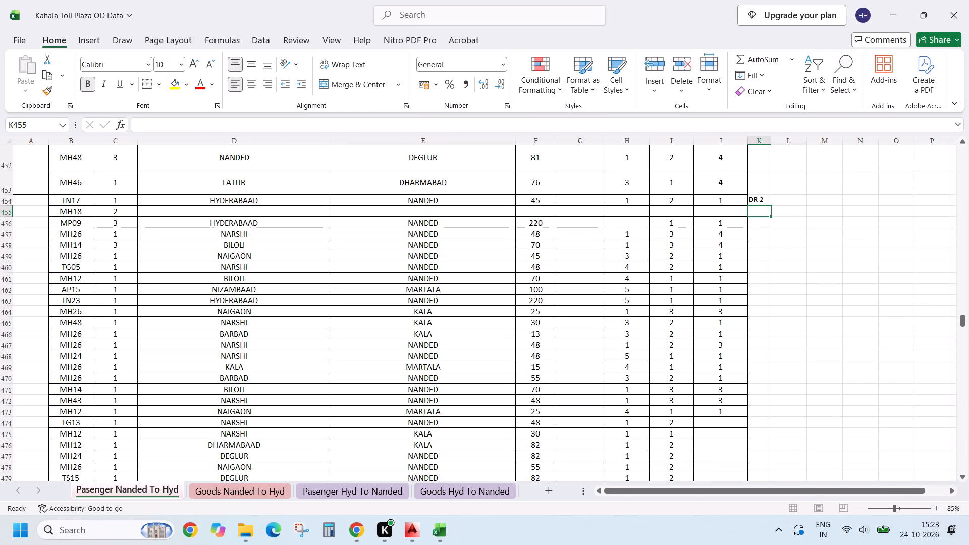
{"action": "left_click", "coordinate": [4, 198]}
{"action": "left_click", "coordinate": [210, 228]}
{"action": "left_click", "coordinate": [0, 202]}
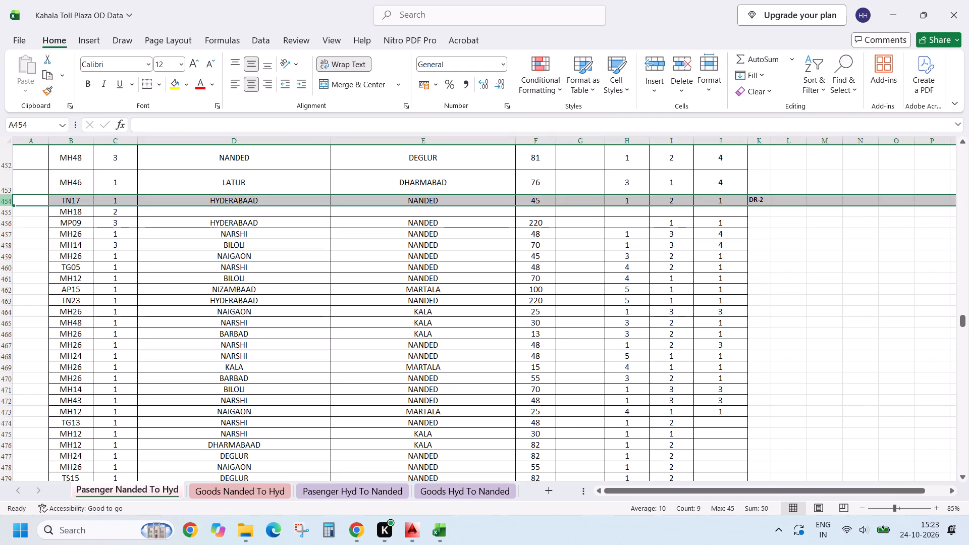
{"action": "left_click", "coordinate": [317, 236]}
{"action": "scroll", "coordinate": [351, 219], "scroll_direction": "down", "scroll_amount": 12}
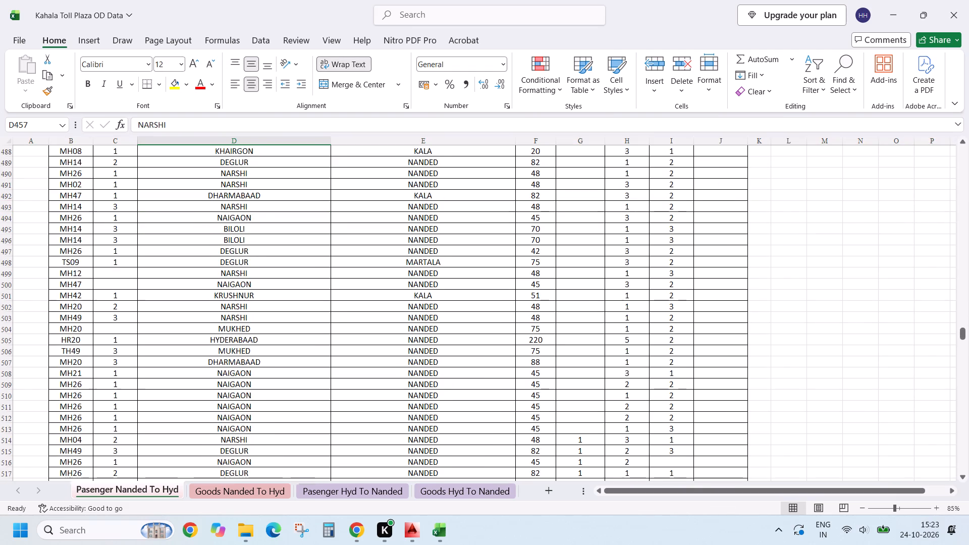
{"action": "scroll", "coordinate": [352, 219], "scroll_direction": "up", "scroll_amount": 6}
{"action": "scroll", "coordinate": [354, 223], "scroll_direction": "down", "scroll_amount": 1}
{"action": "scroll", "coordinate": [354, 223], "scroll_direction": "up", "scroll_amount": 11}
{"action": "scroll", "coordinate": [354, 224], "scroll_direction": "down", "scroll_amount": 2}
{"action": "scroll", "coordinate": [354, 224], "scroll_direction": "up", "scroll_amount": 1}
{"action": "scroll", "coordinate": [354, 224], "scroll_direction": "down", "scroll_amount": 3}
{"action": "scroll", "coordinate": [354, 224], "scroll_direction": "up", "scroll_amount": 2}
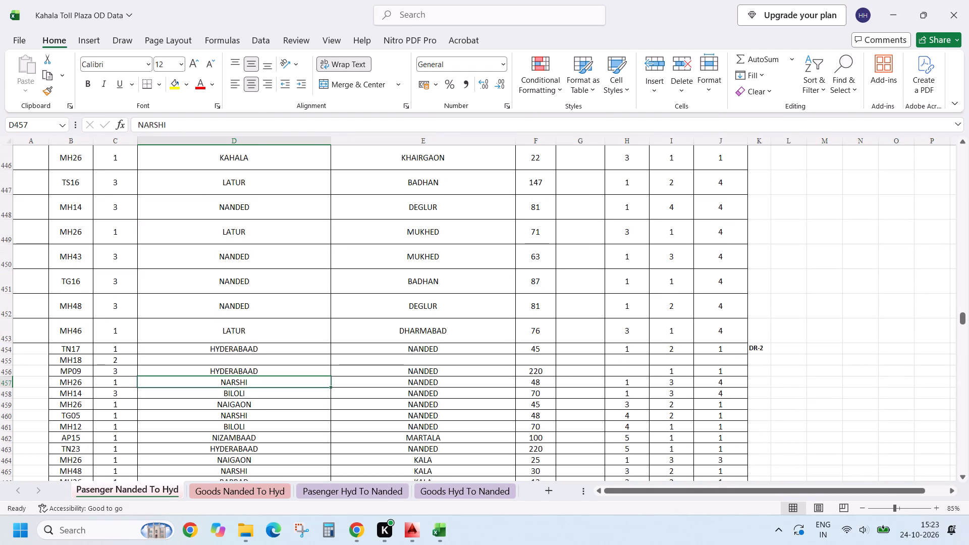
{"action": "key", "text": "Escape"}
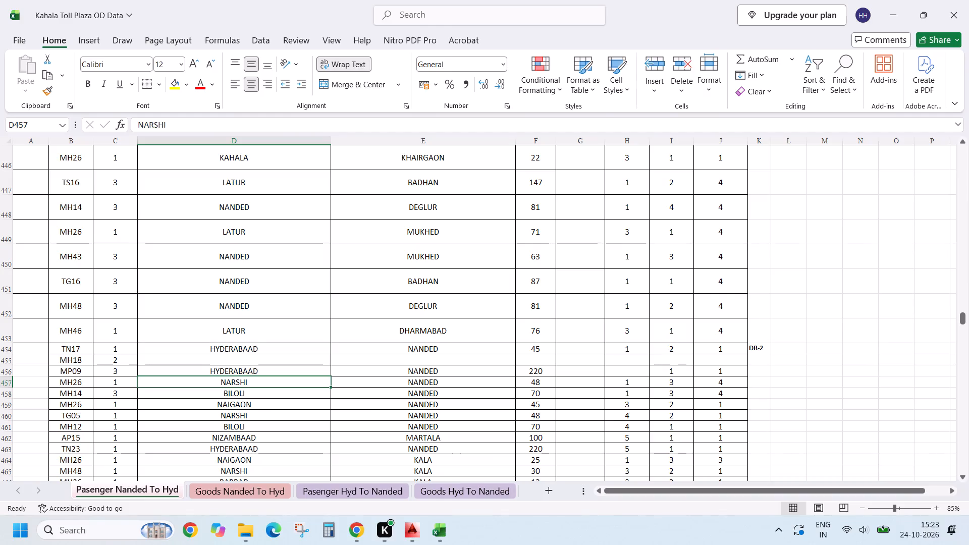
{"action": "key", "text": "Escape"}
In File Explorer, copy the Khadaka Toll Plaza OD Data workbook from the 24-10-2026 OD folder into its FINAL subfolder.
{"action": "key", "text": "alt+Tab"}
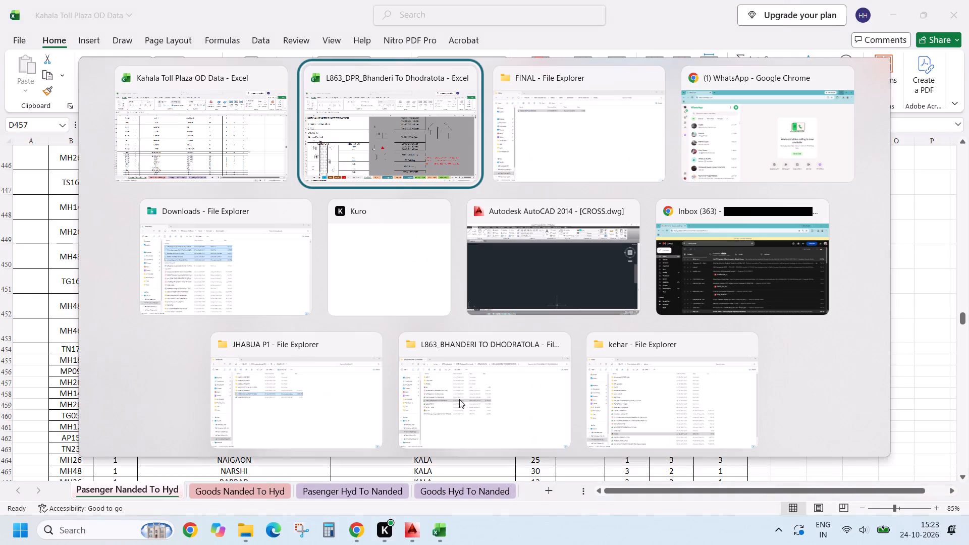
{"action": "key", "text": "Escape"}
{"action": "key", "text": "alt+Tab"}
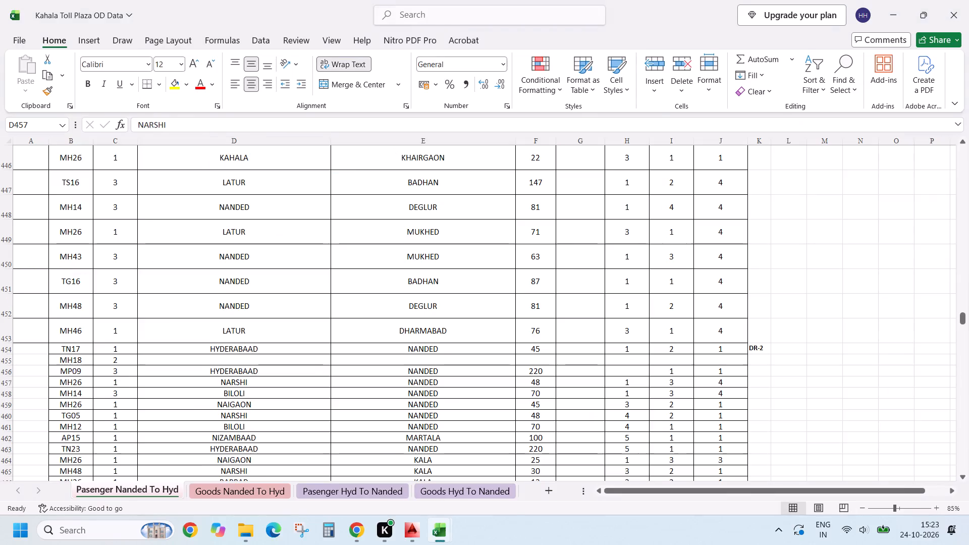
{"action": "key", "text": "alt+Tab"}
{"action": "key", "text": "alt+Tab"}
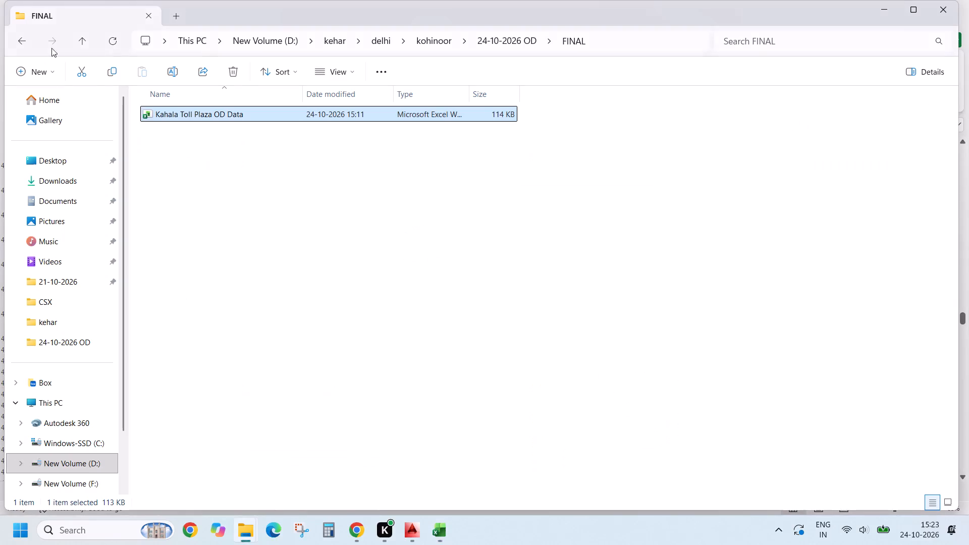
{"action": "left_click", "coordinate": [82, 45]}
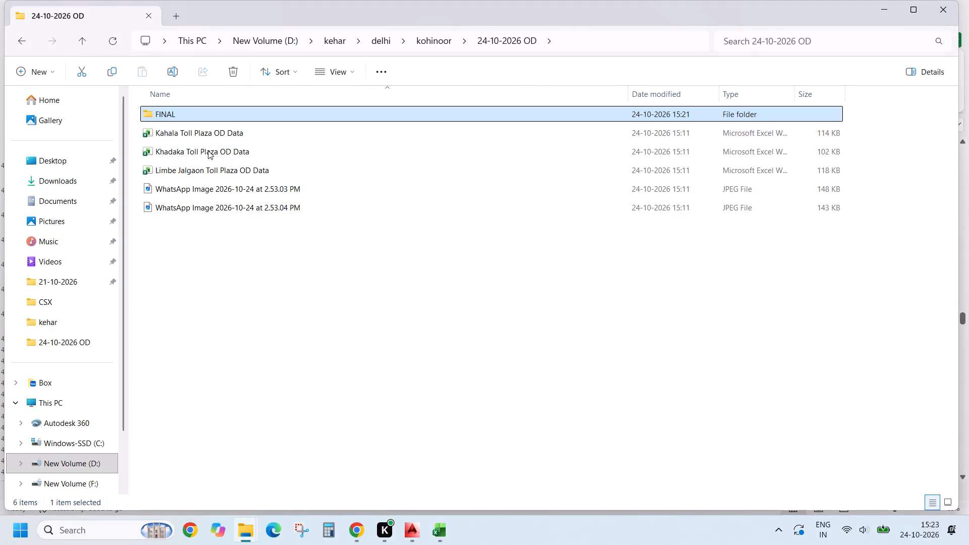
{"action": "double_click", "coordinate": [179, 115]}
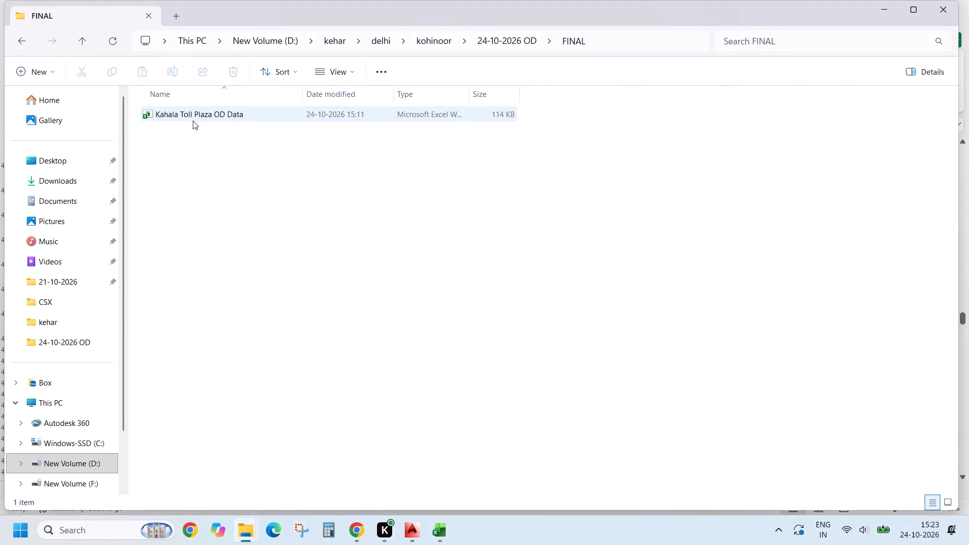
{"action": "left_click", "coordinate": [83, 39]}
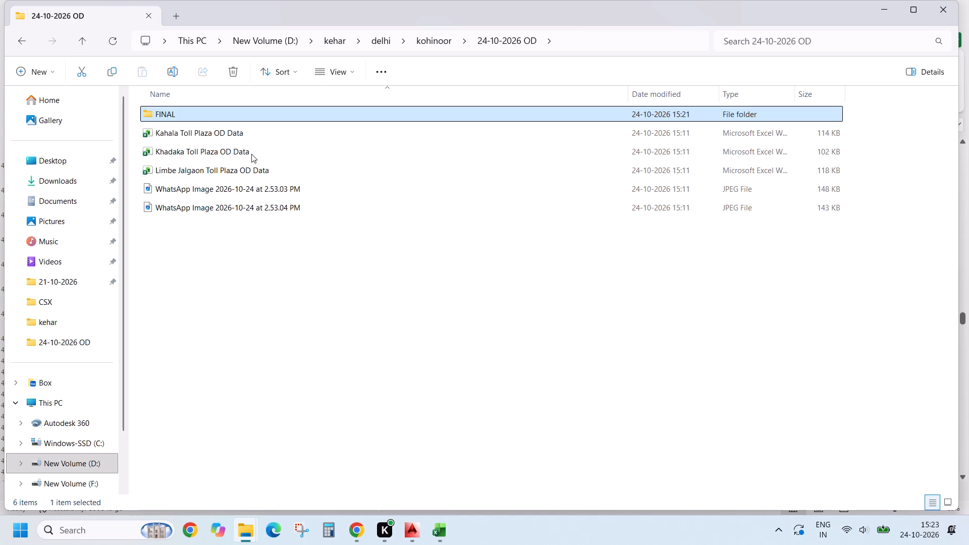
{"action": "left_click", "coordinate": [198, 154]}
{"action": "key", "text": "ctrl+c"}
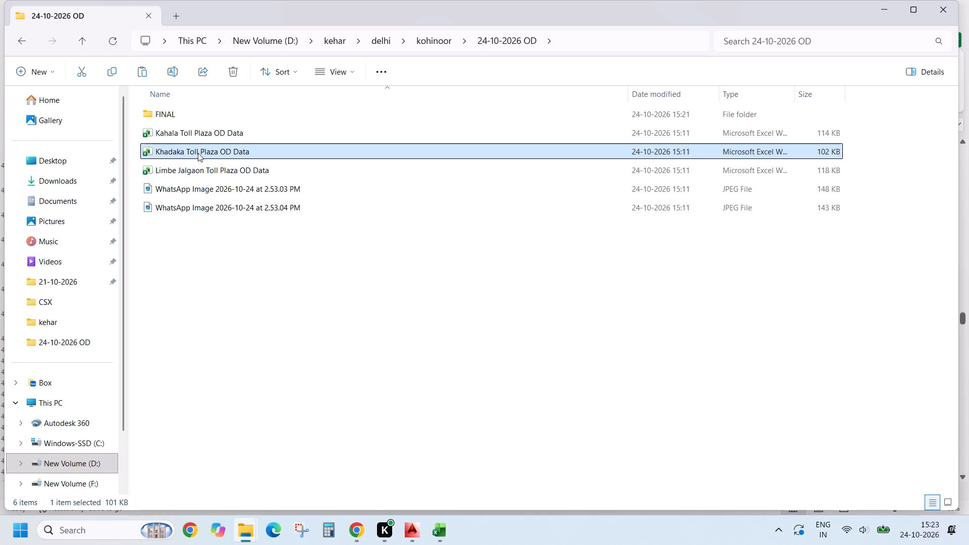
{"action": "double_click", "coordinate": [170, 116]}
{"action": "key", "text": "ctrl+v"}
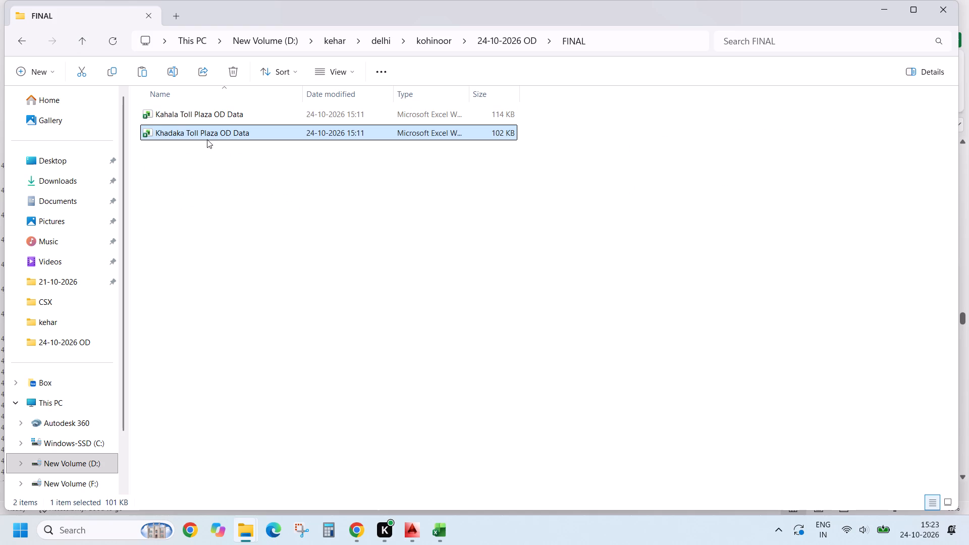
Open the Khadaka Toll Plaza OD Data copy from the FINAL folder in Excel.
{"action": "double_click", "coordinate": [219, 133]}
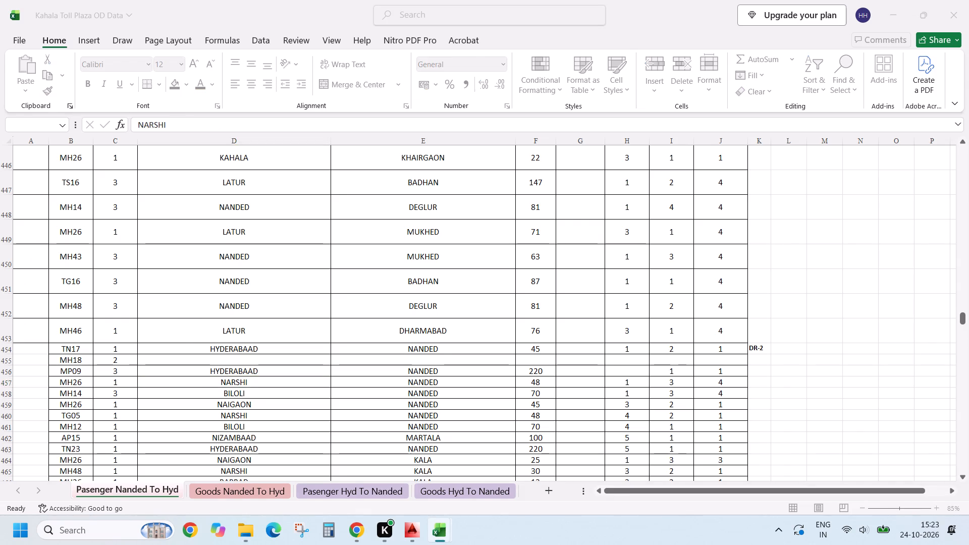
{"action": "left_click", "coordinate": [508, 63]}
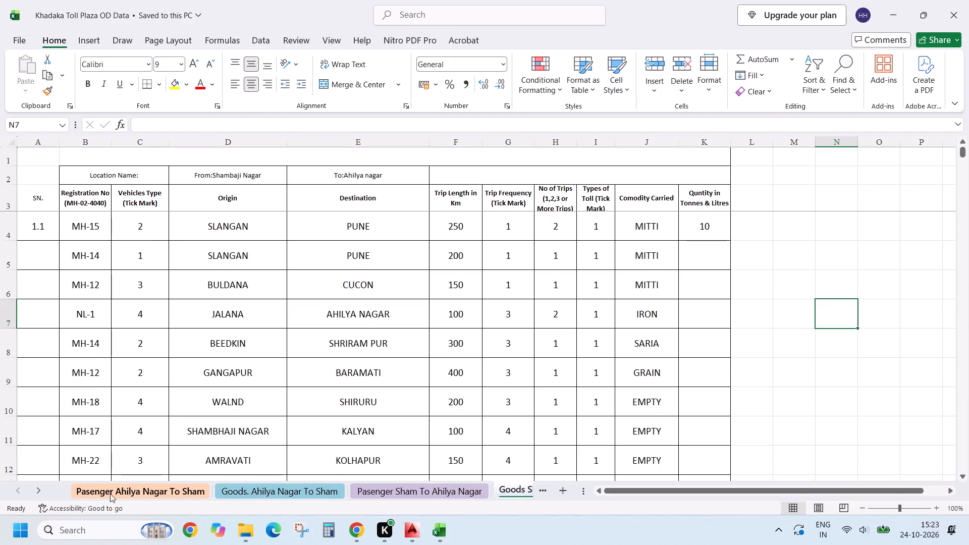
Copy all passenger records, B4 through J318, from the Pasenger Ahilya Nagar To Sham sheet.
{"action": "left_click", "coordinate": [93, 499]}
{"action": "scroll", "coordinate": [216, 365], "scroll_direction": "up", "scroll_amount": 4}
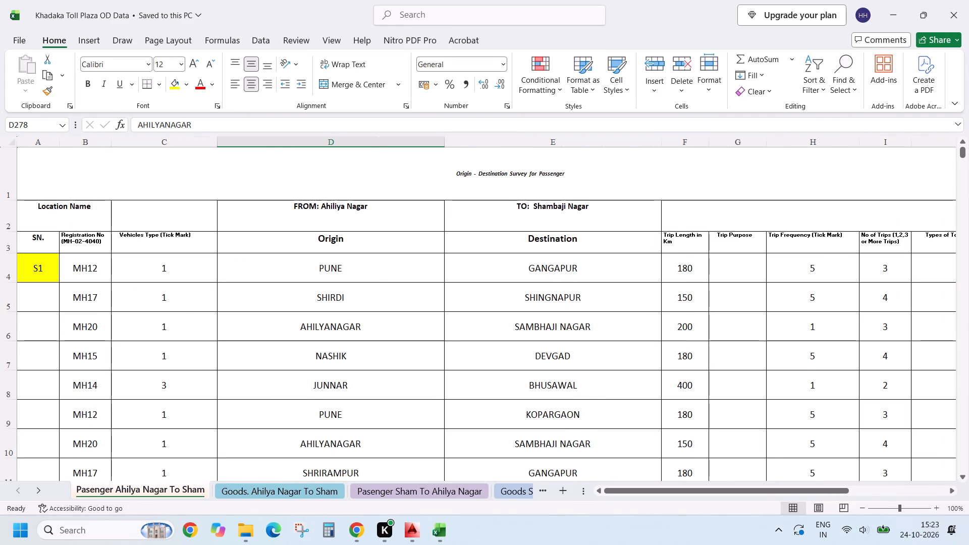
{"action": "scroll", "coordinate": [230, 334], "scroll_direction": "down", "scroll_amount": 2, "text": "ctrl"}
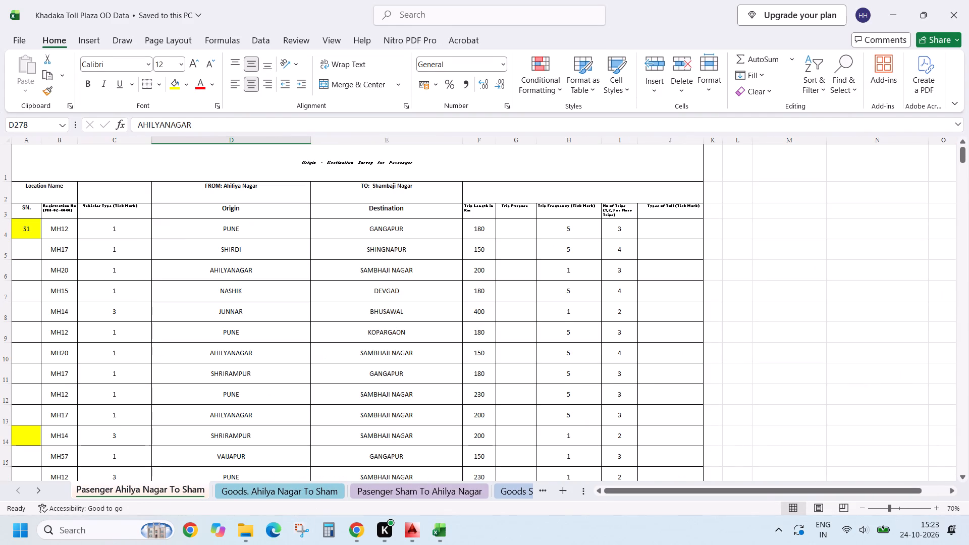
{"action": "scroll", "coordinate": [103, 242], "scroll_direction": "up", "scroll_amount": 3}
{"action": "left_click_drag", "start_coordinate": [64, 234], "coordinate": [642, 333]}
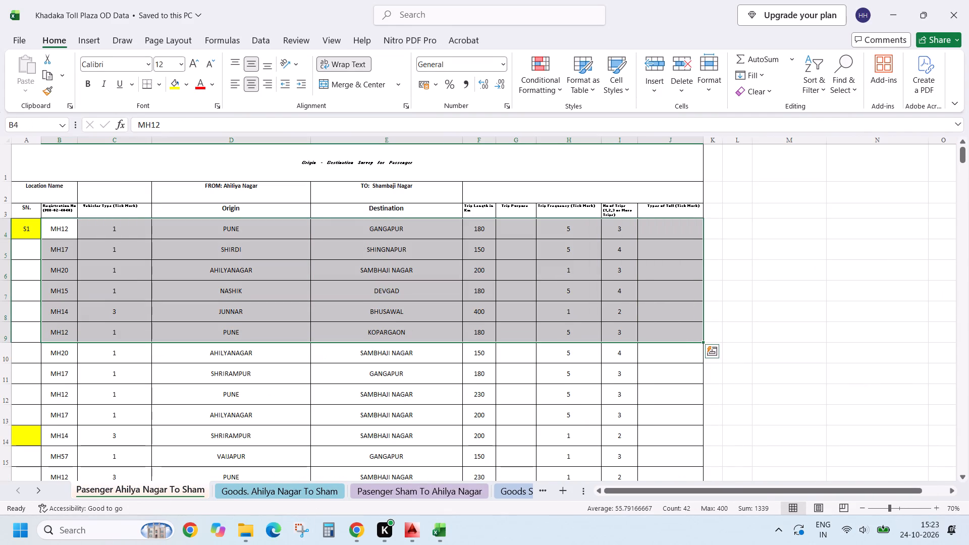
{"action": "key", "text": "ctrl+shift+Down"}
{"action": "key", "text": "shift+Down"}
{"action": "key", "text": "shift+Up"}
{"action": "key", "text": "ctrl+c"}
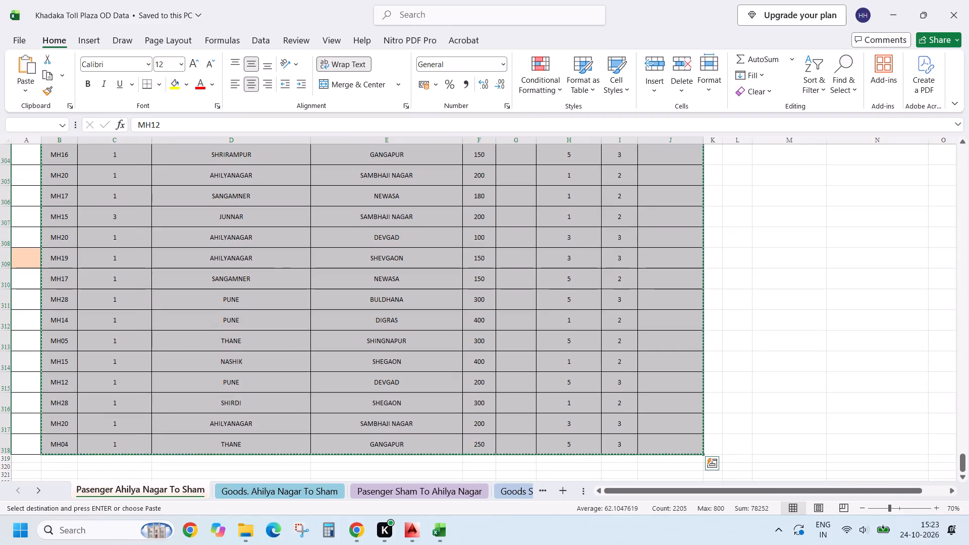
Paste the copied Khadaka records below the last record on Kahala's Pasenger Nanded To Hyd sheet, starting at B874.
{"action": "key", "text": "alt+Tab"}
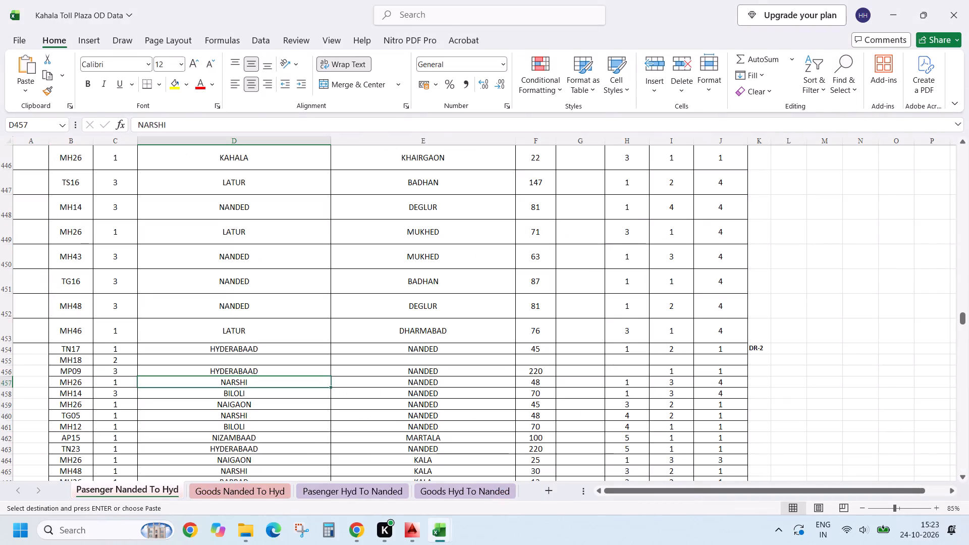
{"action": "left_click", "coordinate": [75, 427]}
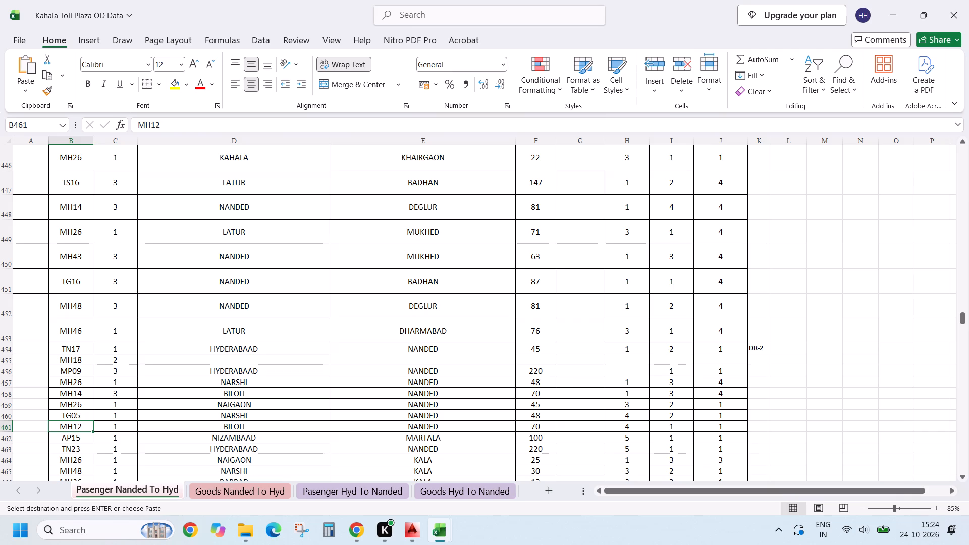
{"action": "key", "text": "ctrl+Down"}
{"action": "key", "text": "ctrl+Down"}
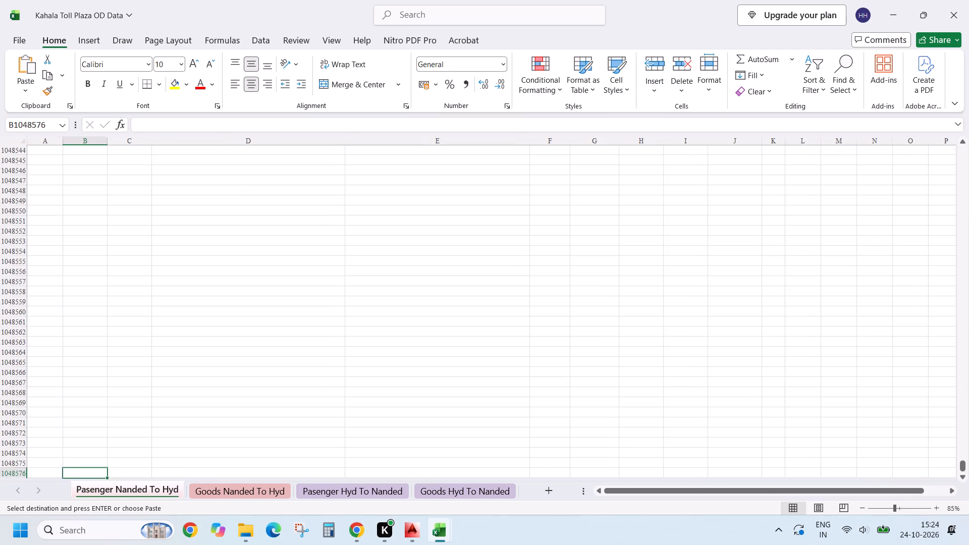
{"action": "key", "text": "Down"}
{"action": "key", "text": "Up"}
{"action": "key", "text": "ctrl+Up"}
{"action": "key", "text": "Down"}
{"action": "key", "text": "ctrl+v"}
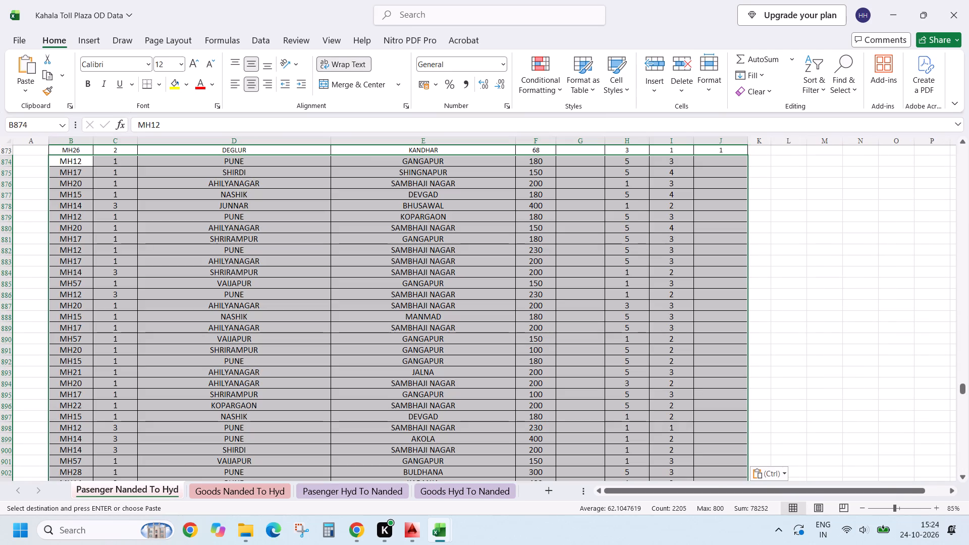
Enter the label DR1 in K874, beside the first pasted Khadaka record.
{"action": "left_click", "coordinate": [772, 161]}
{"action": "left_click", "coordinate": [758, 160]}
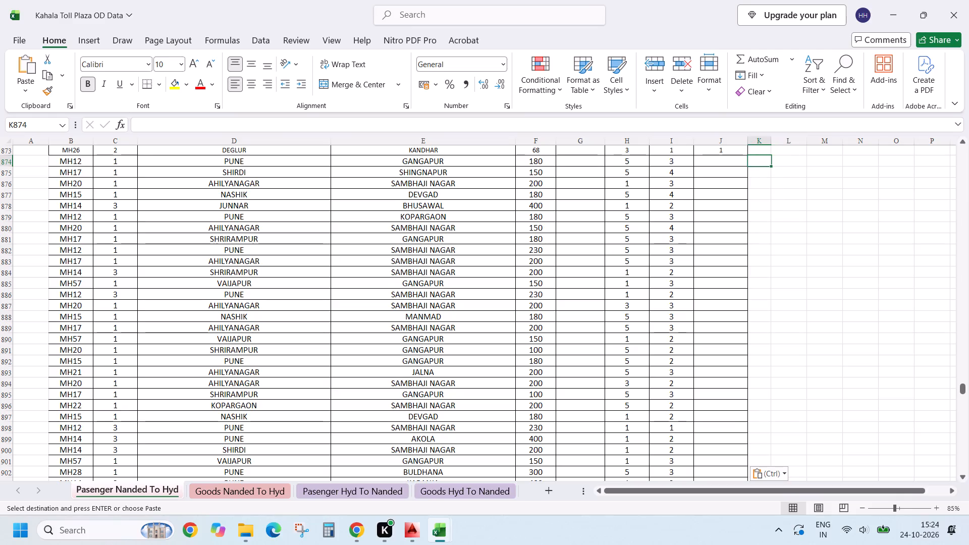
{"action": "type", "text": "DR"}
{"action": "key", "text": "1"}
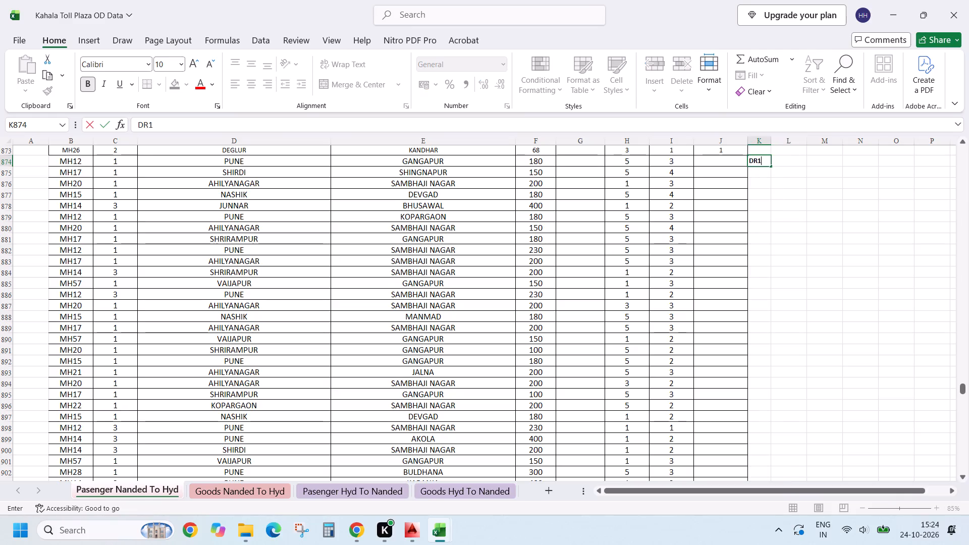
{"action": "key", "text": "Return"}
In the Khadaka workbook, unfreeze the panes on the Pasenger Sham To Ahilya Nagar sheet.
{"action": "key", "text": "alt+Tab"}
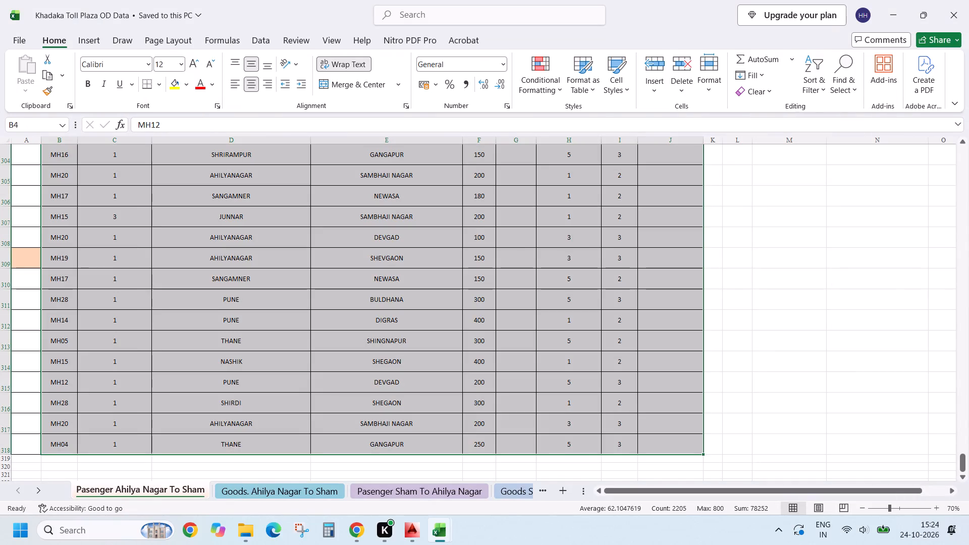
{"action": "left_click", "coordinate": [399, 497]}
{"action": "scroll", "coordinate": [198, 300], "scroll_direction": "up", "scroll_amount": 4}
{"action": "scroll", "coordinate": [203, 296], "scroll_direction": "down", "scroll_amount": 1, "text": "ctrl"}
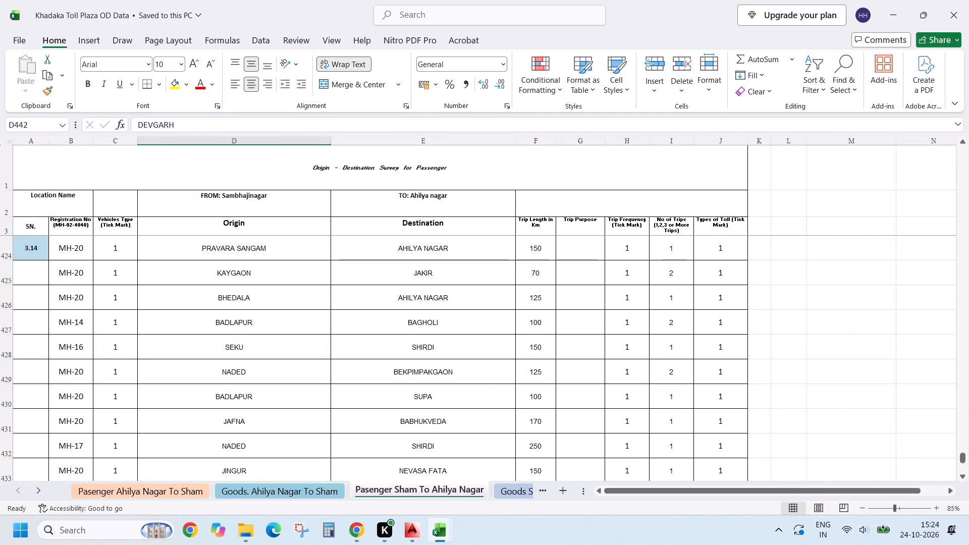
{"action": "key", "text": "ctrl+Home"}
{"action": "scroll", "coordinate": [210, 292], "scroll_direction": "down", "scroll_amount": 1}
{"action": "scroll", "coordinate": [211, 291], "scroll_direction": "up", "scroll_amount": 6}
{"action": "scroll", "coordinate": [179, 274], "scroll_direction": "down", "scroll_amount": 1}
{"action": "scroll", "coordinate": [170, 284], "scroll_direction": "up", "scroll_amount": 1}
{"action": "scroll", "coordinate": [167, 288], "scroll_direction": "down", "scroll_amount": 1}
{"action": "scroll", "coordinate": [171, 285], "scroll_direction": "up", "scroll_amount": 8}
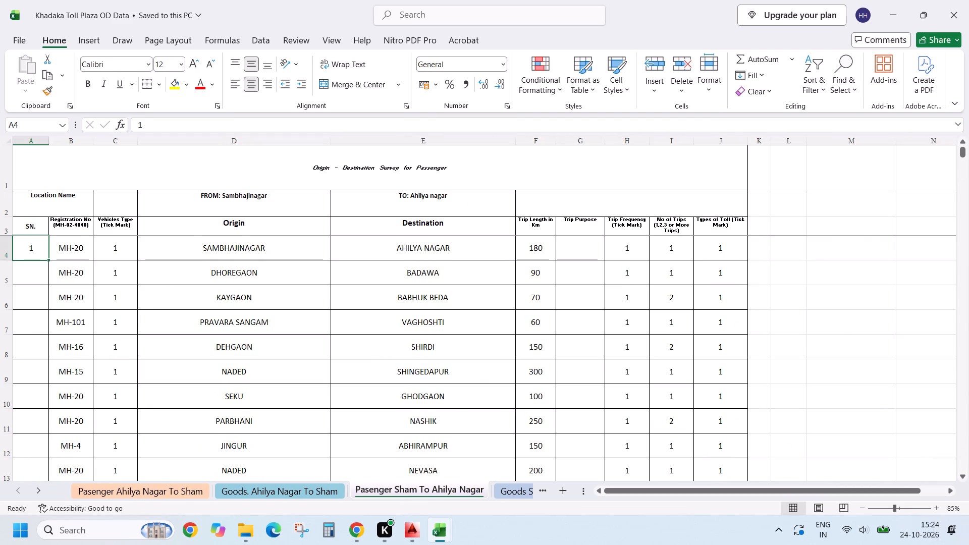
{"action": "scroll", "coordinate": [147, 275], "scroll_direction": "up", "scroll_amount": 3}
{"action": "type", "text": "WFF"}
{"action": "key", "text": "Escape"}
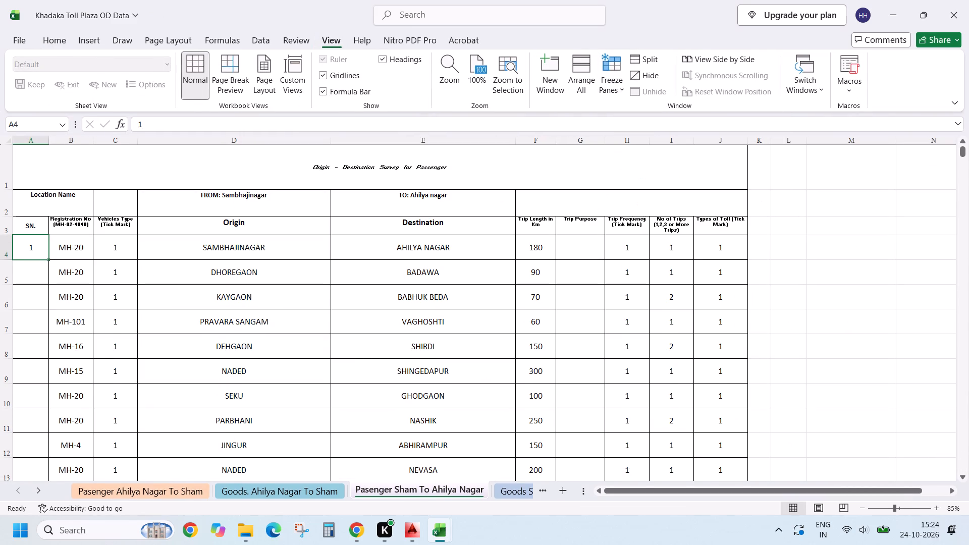
Copy all passenger records, B4 through J443, from the Pasenger Sham To Ahilya Nagar sheet.
{"action": "scroll", "coordinate": [147, 268], "scroll_direction": "down", "scroll_amount": 1, "text": "ctrl"}
{"action": "scroll", "coordinate": [141, 269], "scroll_direction": "up", "scroll_amount": 2}
{"action": "left_click_drag", "start_coordinate": [63, 230], "coordinate": [576, 373]}
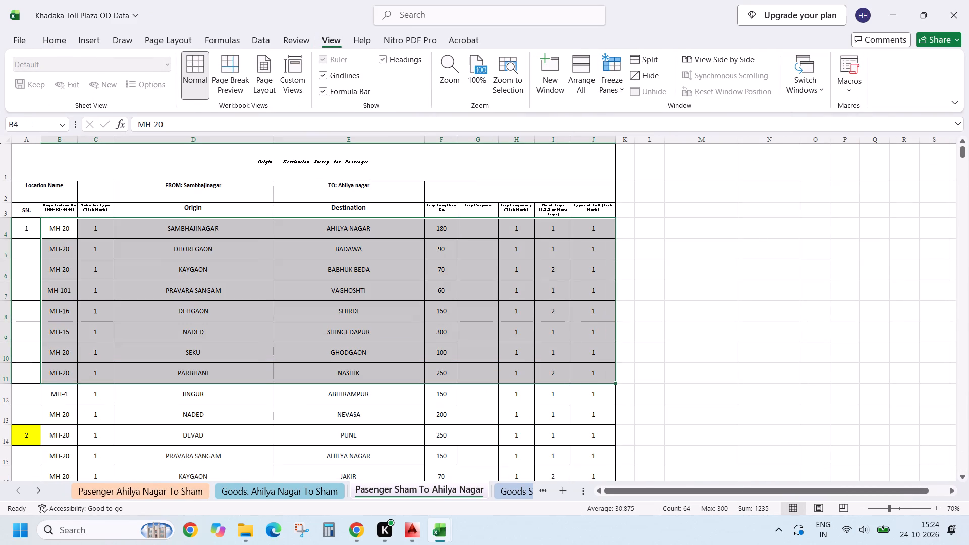
{"action": "key", "text": "ctrl+shift+Down"}
{"action": "key", "text": "shift+Down"}
{"action": "key", "text": "shift+Up"}
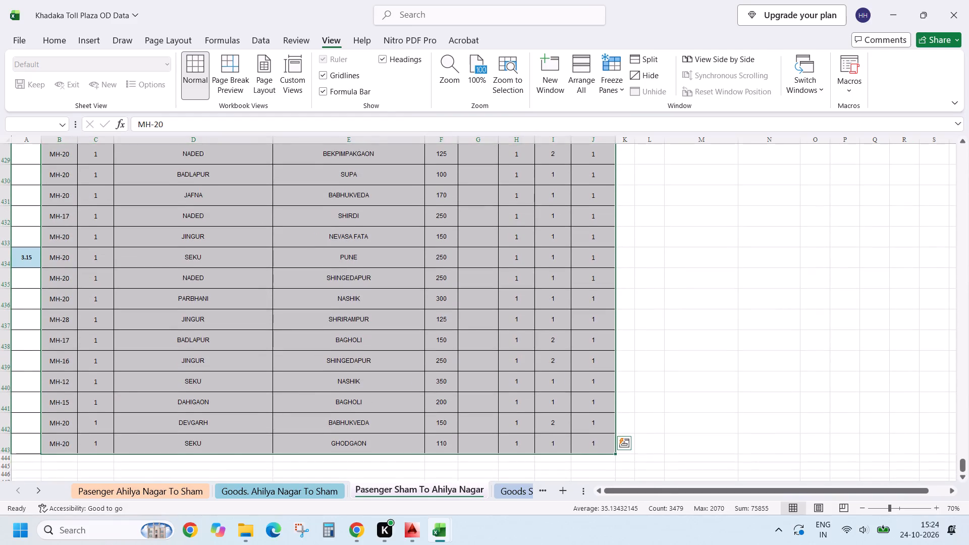
{"action": "key", "text": "ctrl+c"}
Paste the copied Sham To Ahilya Nagar records below the last record on Kahala's Pasenger Nanded To Hyd sheet, starting at B1189.
{"action": "key", "text": "alt+Tab"}
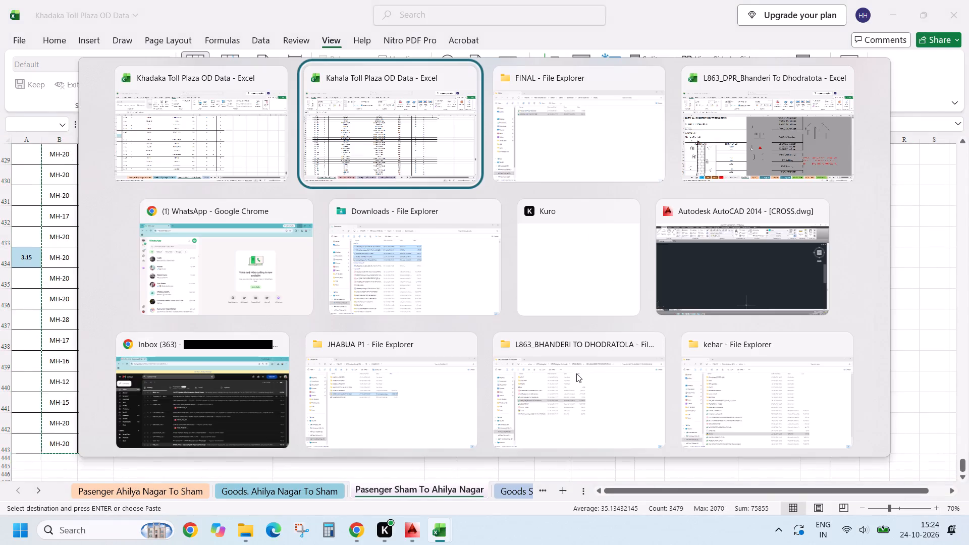
{"action": "scroll", "coordinate": [338, 448], "scroll_direction": "down", "scroll_amount": 2}
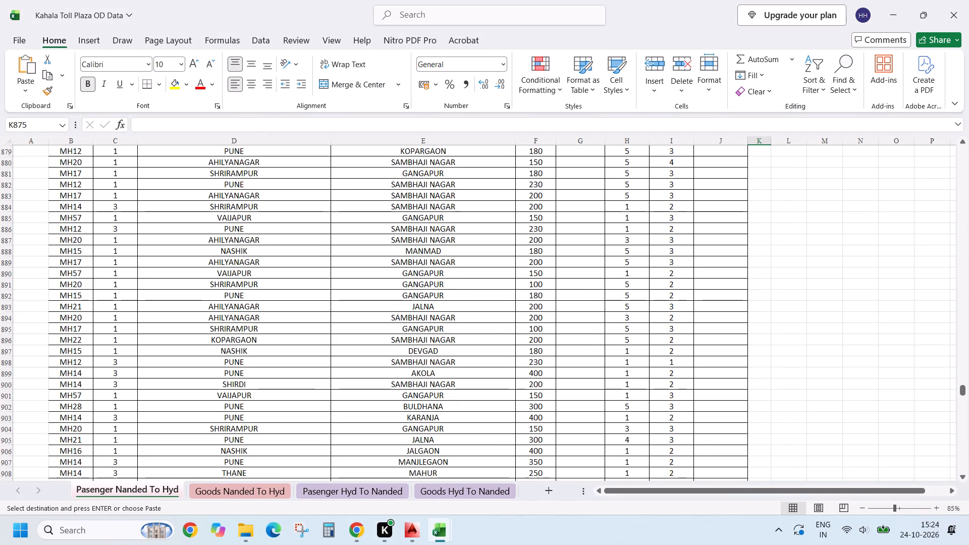
{"action": "left_click", "coordinate": [77, 379]}
{"action": "key", "text": "ctrl+Down"}
{"action": "key", "text": "Down"}
{"action": "key", "text": "Down"}
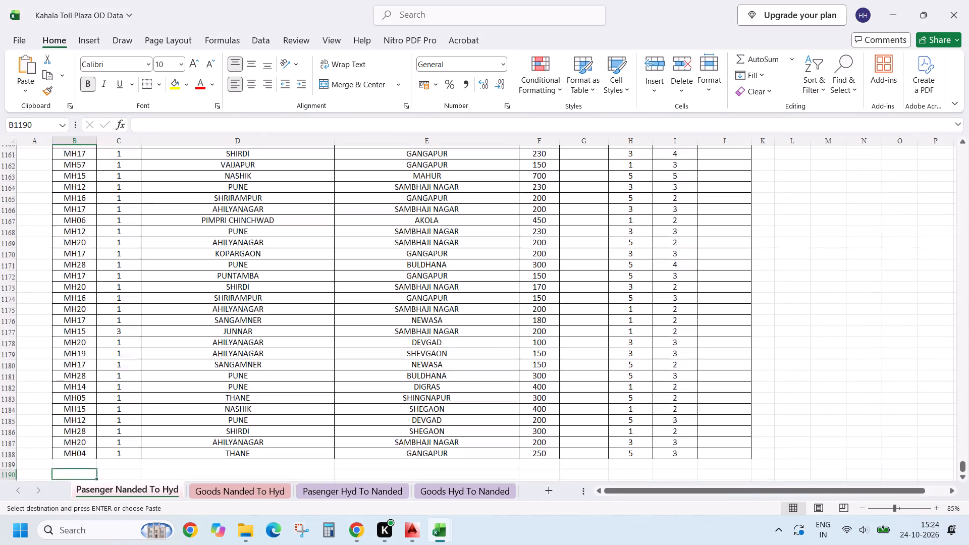
{"action": "key", "text": "Up"}
{"action": "key", "text": "ctrl+v"}
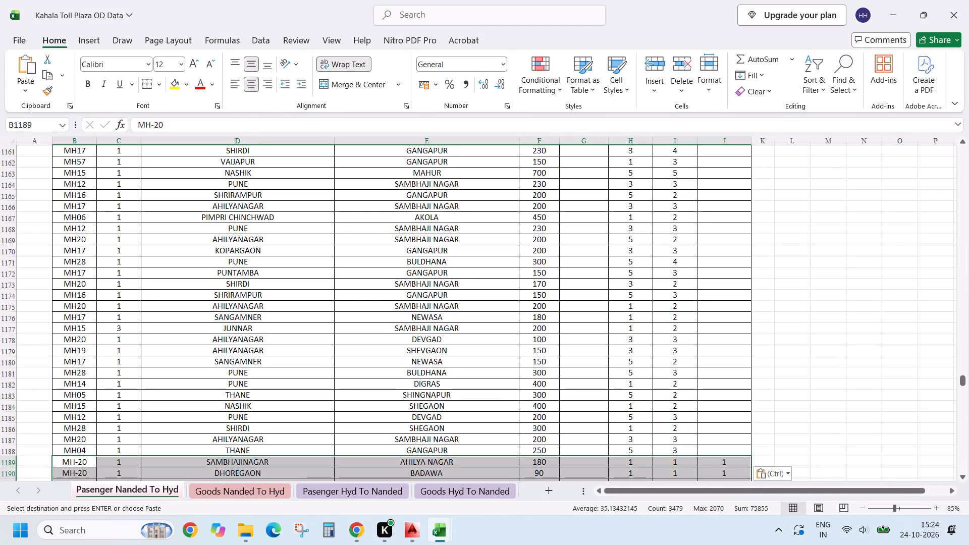
Label the first pasted Sham To Ahilya Nagar record in cell K1189.
{"action": "left_click", "coordinate": [758, 462]}
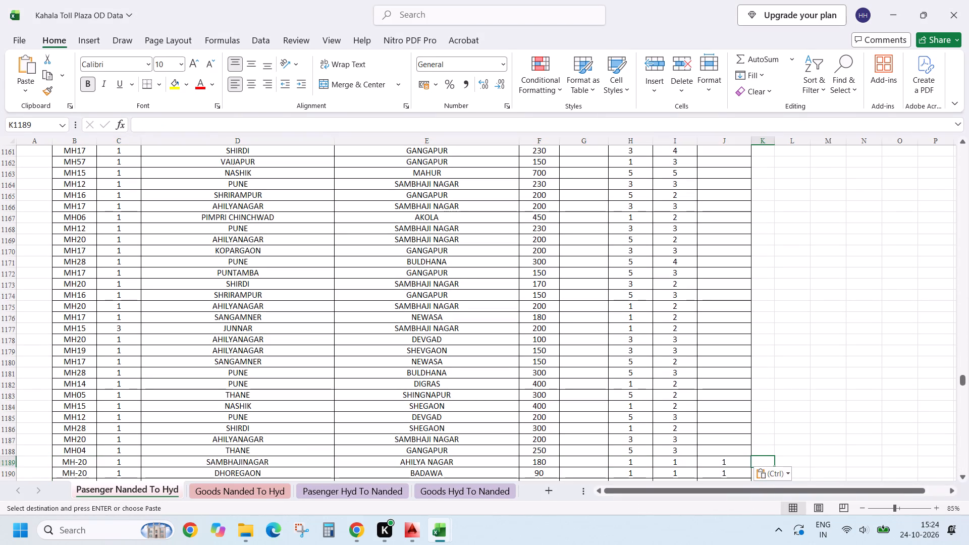
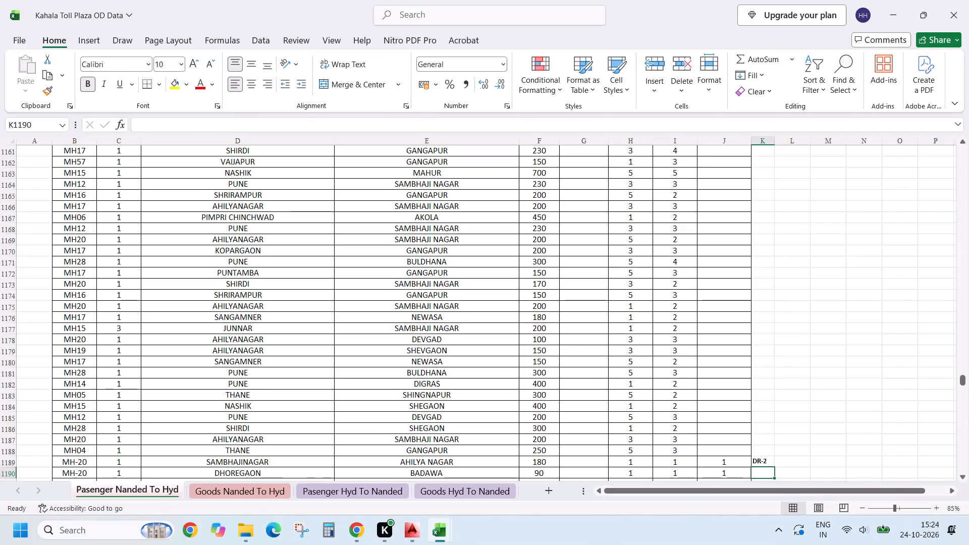
Close the Khadaka Toll Plaza OD Data workbook without saving its changes.
{"action": "key", "text": "alt+Tab"}
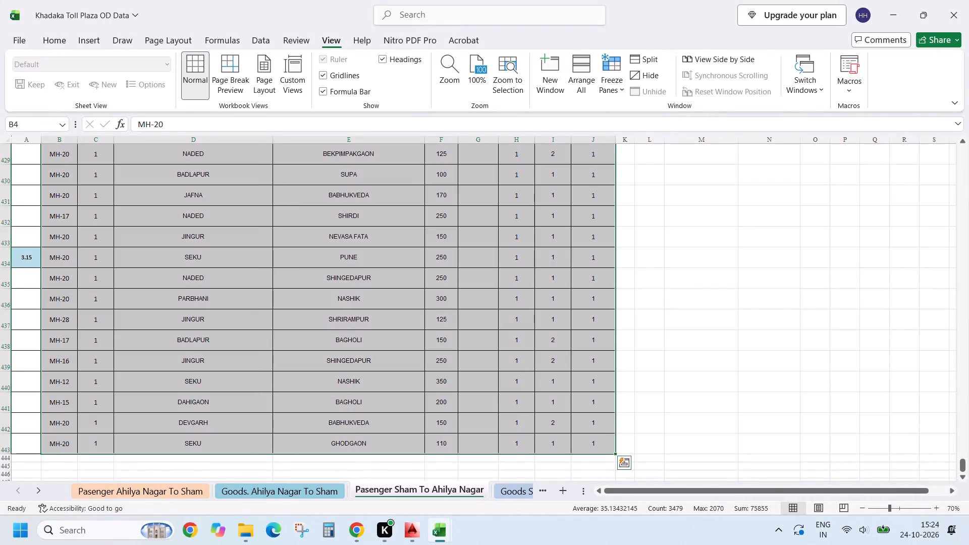
{"action": "left_click", "coordinate": [962, 21]}
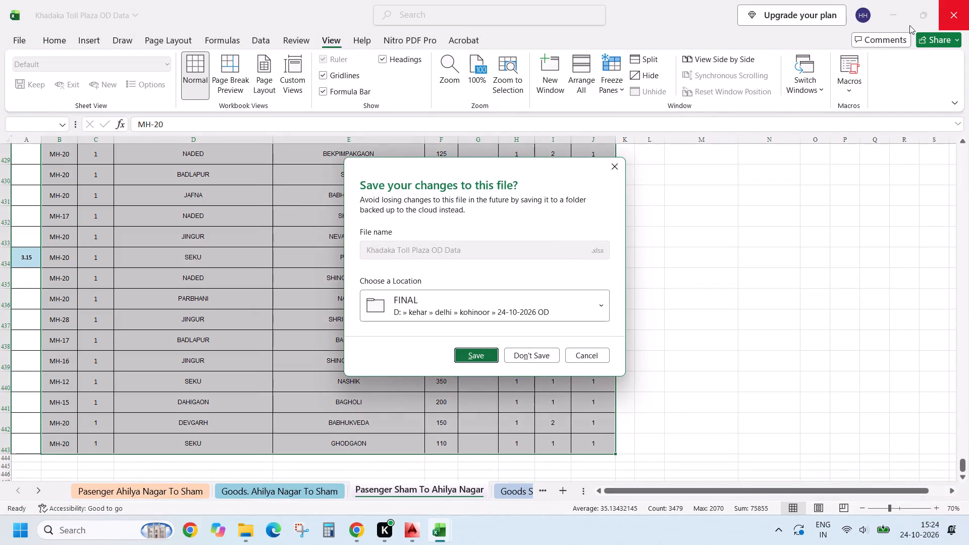
{"action": "left_click", "coordinate": [559, 361]}
Copy the Limbe Jalgaon Toll Plaza OD Data workbook from the 24-10-2026 OD folder into its FINAL subfolder.
{"action": "key", "text": "alt+Tab"}
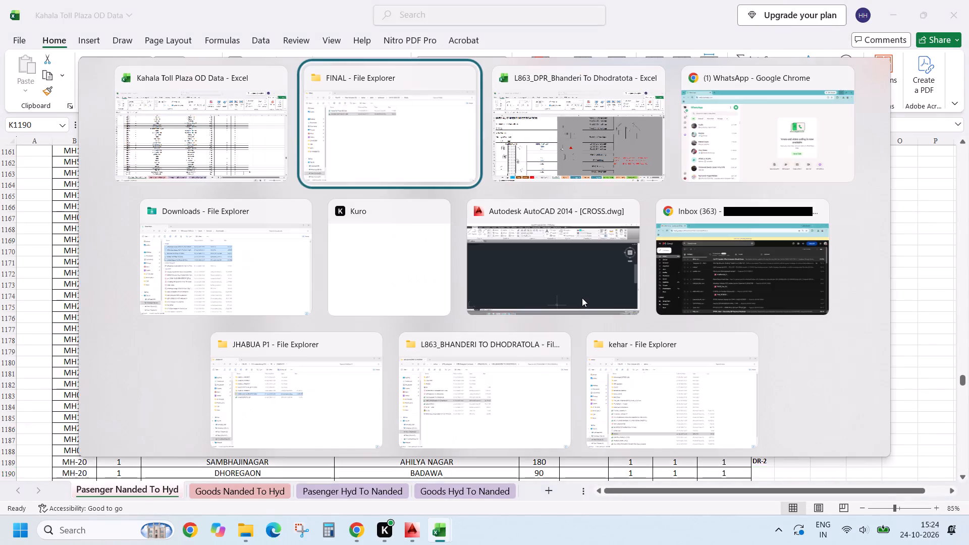
{"action": "left_click", "coordinate": [82, 43]}
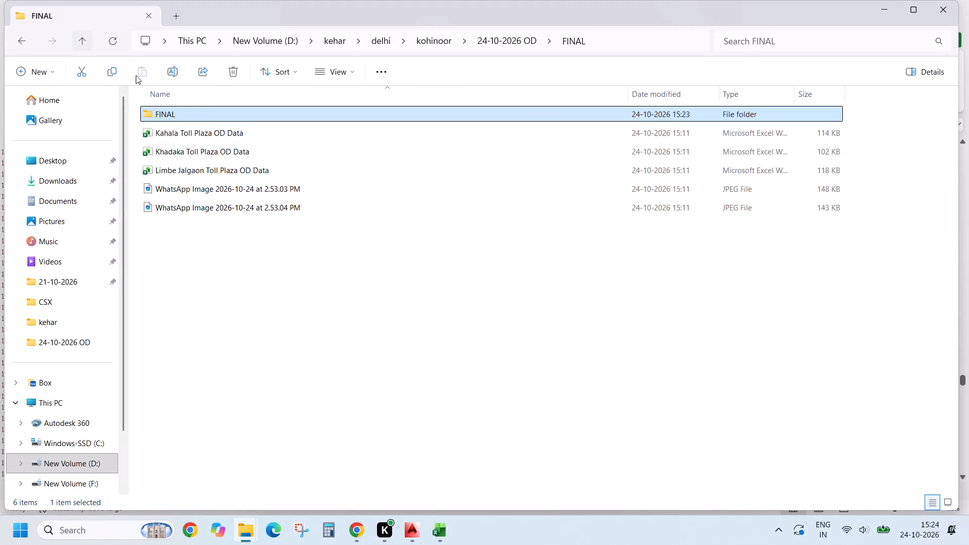
{"action": "left_click", "coordinate": [203, 172]}
{"action": "key", "text": "ctrl+c"}
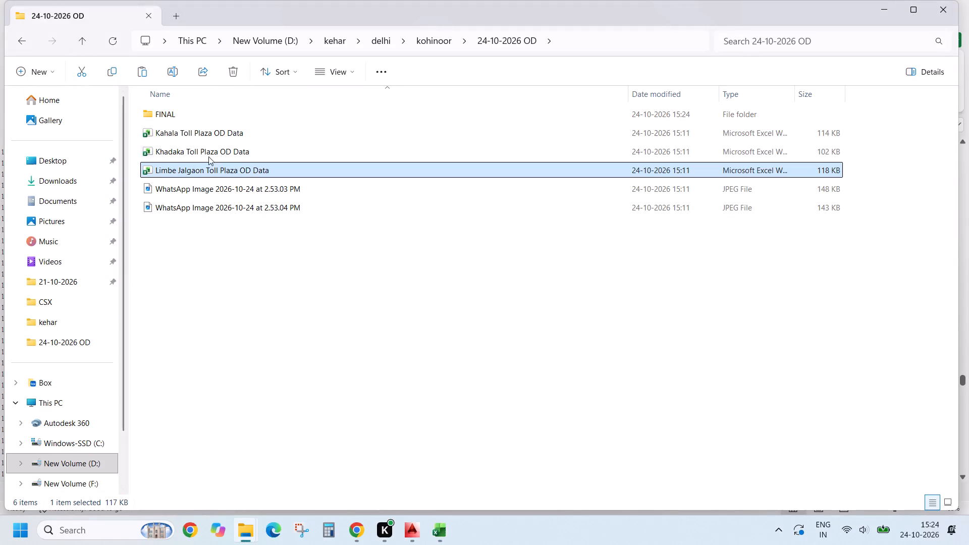
{"action": "double_click", "coordinate": [199, 116]}
{"action": "key", "text": "ctrl+v"}
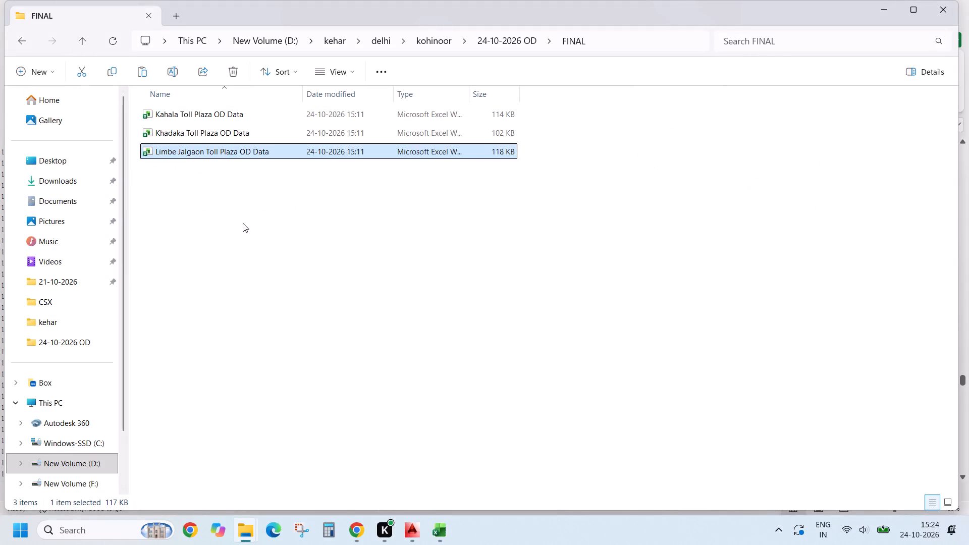
{"action": "left_click", "coordinate": [243, 223]}
Open the FINAL folder's copy of the Limbe Jalgaon Toll Plaza OD Data workbook.
{"action": "double_click", "coordinate": [245, 153]}
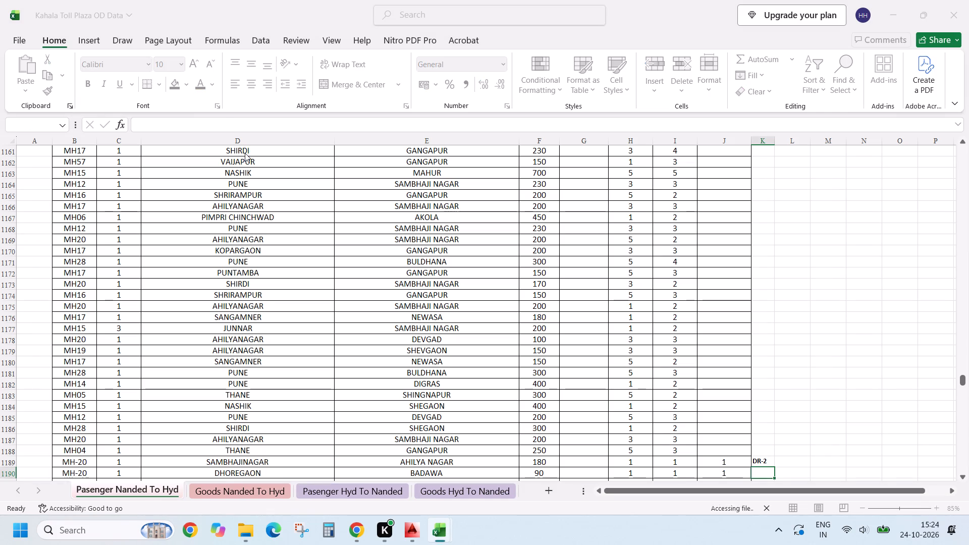
{"action": "left_click", "coordinate": [528, 57]}
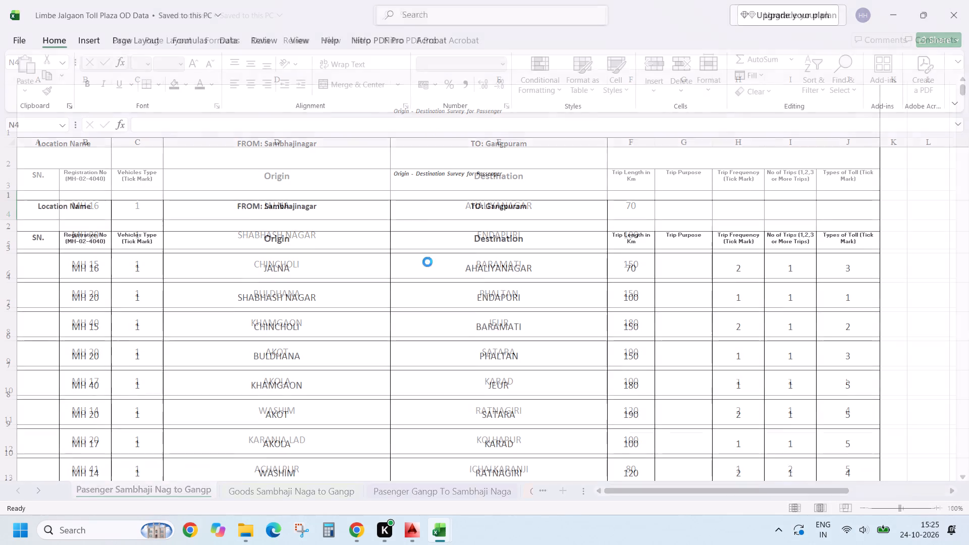
Copy all passenger records, B4 through J443, from the Pasenger Sambhaji Nag to Gangp sheet.
{"action": "scroll", "coordinate": [351, 379], "scroll_direction": "down", "scroll_amount": 1, "text": "ctrl"}
{"action": "scroll", "coordinate": [298, 410], "scroll_direction": "down", "scroll_amount": 1, "text": "ctrl"}
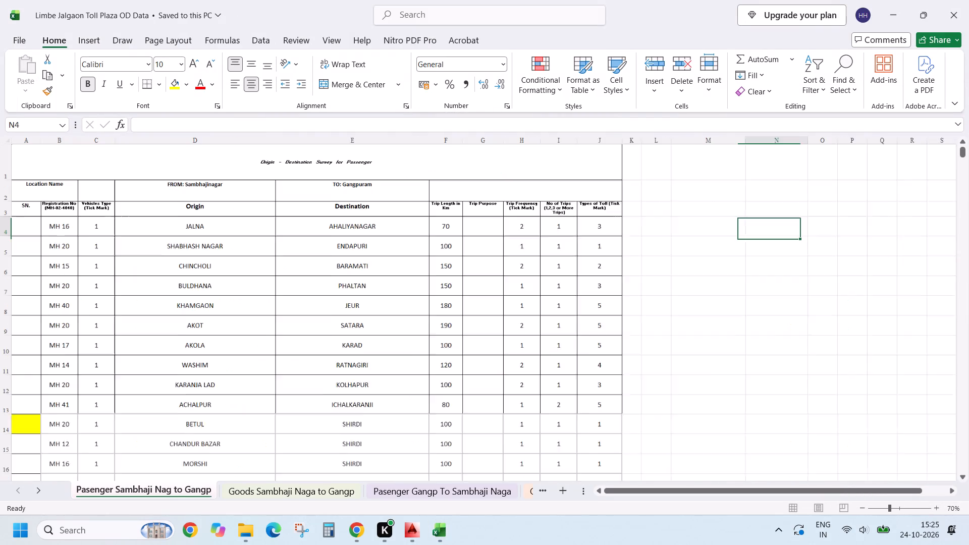
{"action": "scroll", "coordinate": [201, 295], "scroll_direction": "up", "scroll_amount": 1}
{"action": "scroll", "coordinate": [62, 245], "scroll_direction": "up", "scroll_amount": 4}
{"action": "scroll", "coordinate": [90, 236], "scroll_direction": "down", "scroll_amount": 3}
{"action": "scroll", "coordinate": [91, 237], "scroll_direction": "up", "scroll_amount": 1}
{"action": "scroll", "coordinate": [93, 237], "scroll_direction": "down", "scroll_amount": 1}
{"action": "scroll", "coordinate": [93, 235], "scroll_direction": "up", "scroll_amount": 3}
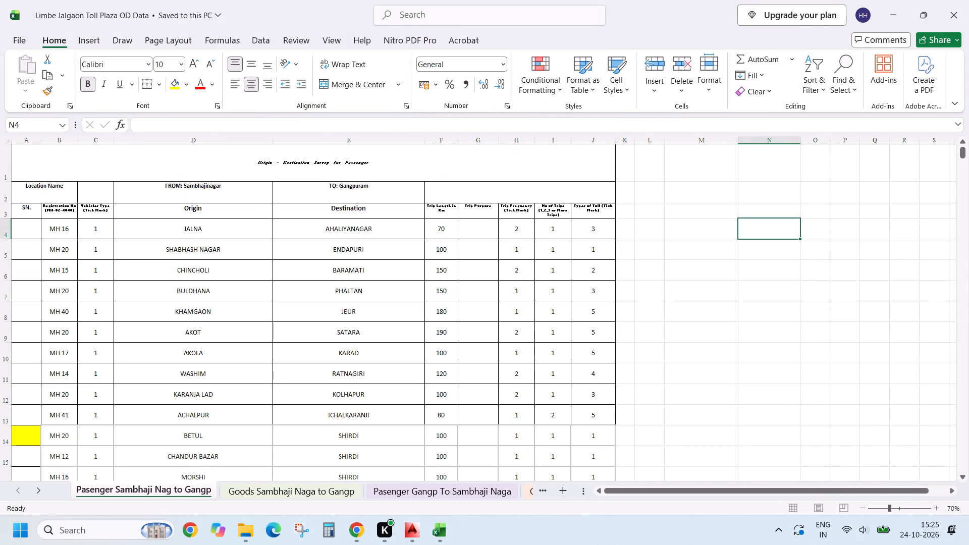
{"action": "left_click_drag", "start_coordinate": [64, 224], "coordinate": [580, 372]}
{"action": "key", "text": "ctrl+shift+Down"}
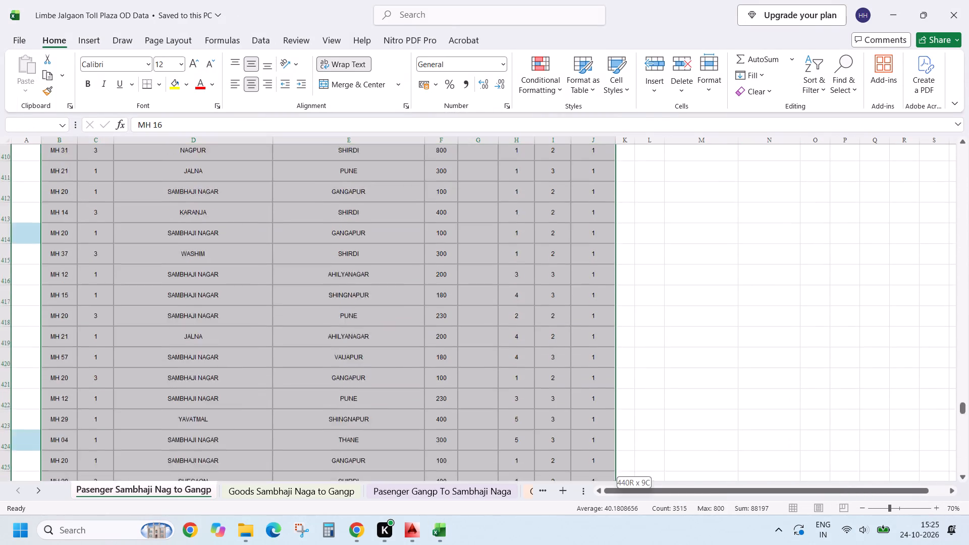
{"action": "key", "text": "shift+Down"}
{"action": "key", "text": "shift+Up"}
{"action": "key", "text": "ctrl+c"}
Paste the copied Sambhaji Nag to Gangp records below the last record on Kahala's Pasenger Nanded To Hyd sheet, starting at B1629.
{"action": "key", "text": "alt+Tab"}
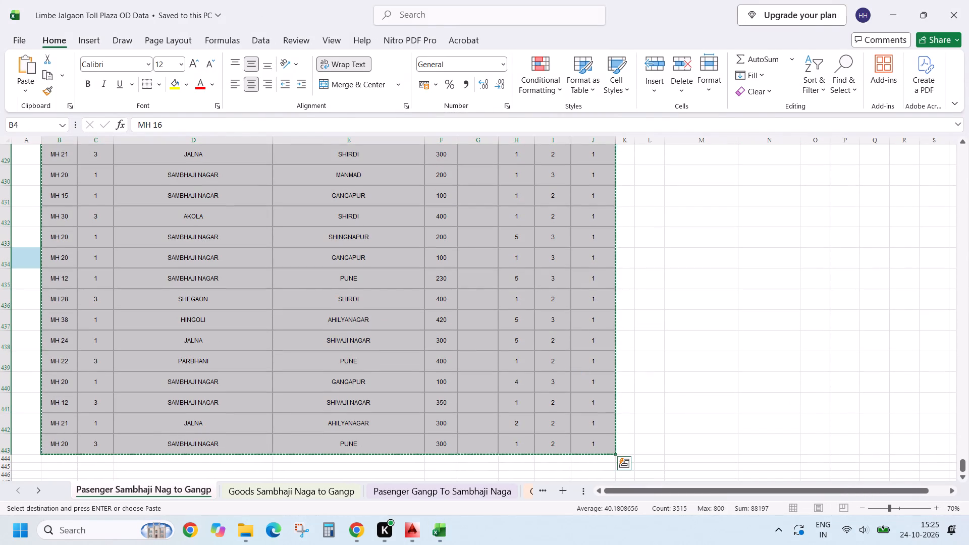
{"action": "left_click", "coordinate": [77, 284]}
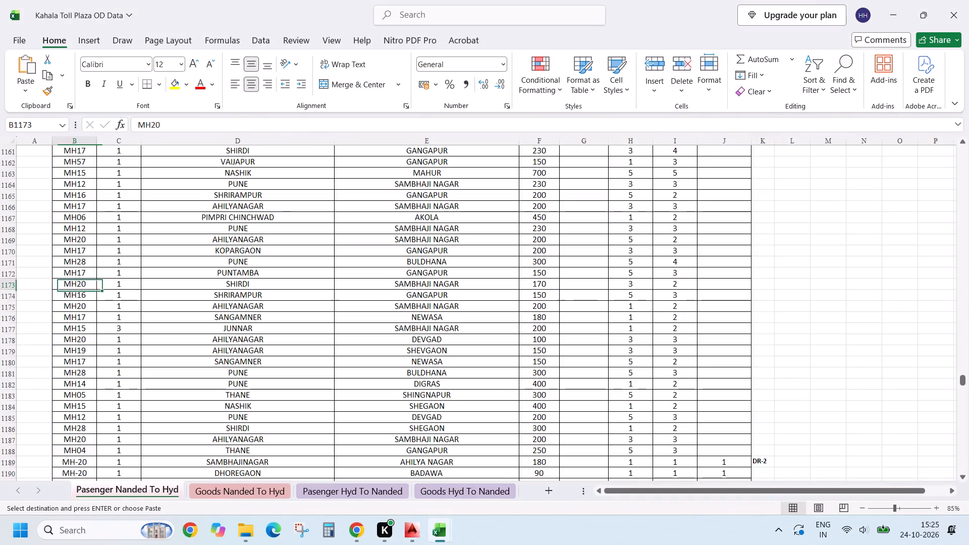
{"action": "key", "text": "ctrl+Down"}
{"action": "key", "text": "ctrl+Down"}
{"action": "key", "text": "Down"}
{"action": "key", "text": "ctrl+Up"}
{"action": "key", "text": "Down"}
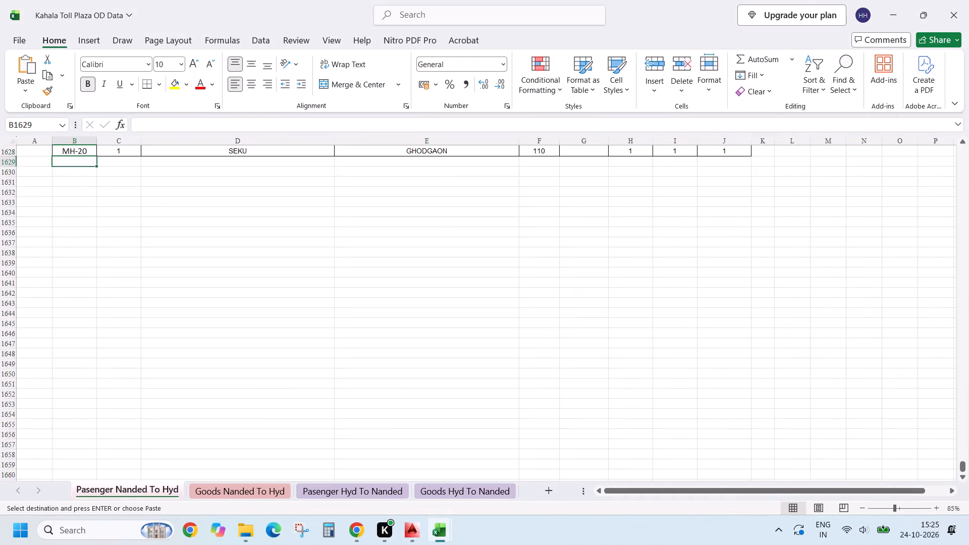
{"action": "key", "text": "ctrl+v"}
Copy all passenger records, B4 through J643, from Limbe Jalgaon's Pasenger Gangp To Sambhaji Naga sheet.
{"action": "key", "text": "alt+Tab"}
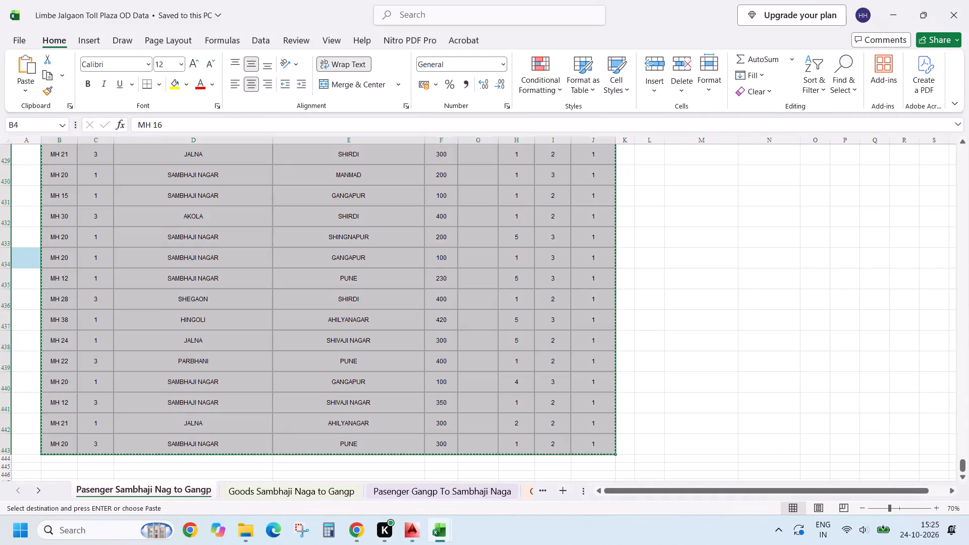
{"action": "left_click", "coordinate": [406, 497]}
{"action": "scroll", "coordinate": [145, 228], "scroll_direction": "up", "scroll_amount": 2}
{"action": "scroll", "coordinate": [145, 228], "scroll_direction": "down", "scroll_amount": 1, "text": "ctrl"}
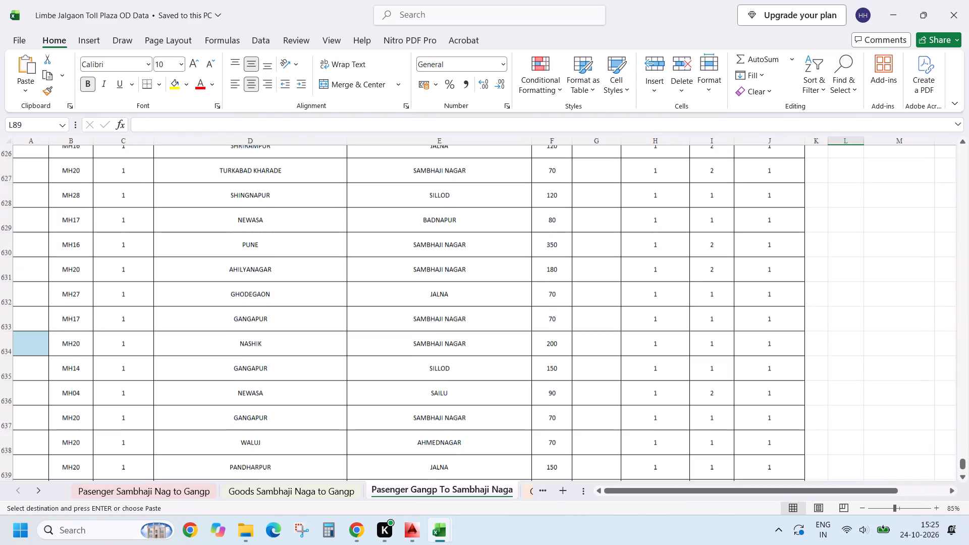
{"action": "left_click", "coordinate": [83, 213]}
{"action": "key", "text": "ctrl+Up"}
{"action": "key", "text": "ctrl+Up"}
{"action": "key", "text": "Up"}
{"action": "key", "text": "Down"}
{"action": "key", "text": "Down"}
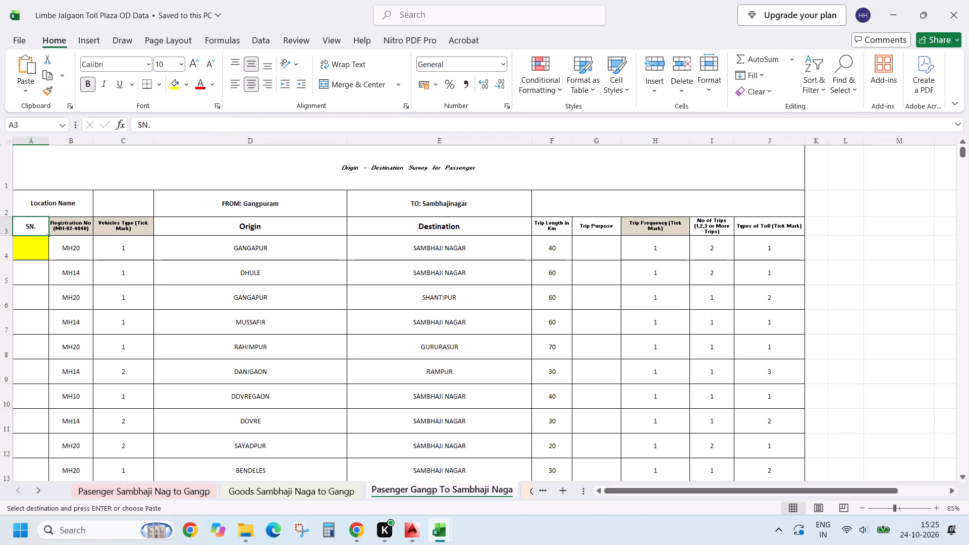
{"action": "scroll", "coordinate": [111, 272], "scroll_direction": "up", "scroll_amount": 3}
{"action": "left_click", "coordinate": [80, 246]}
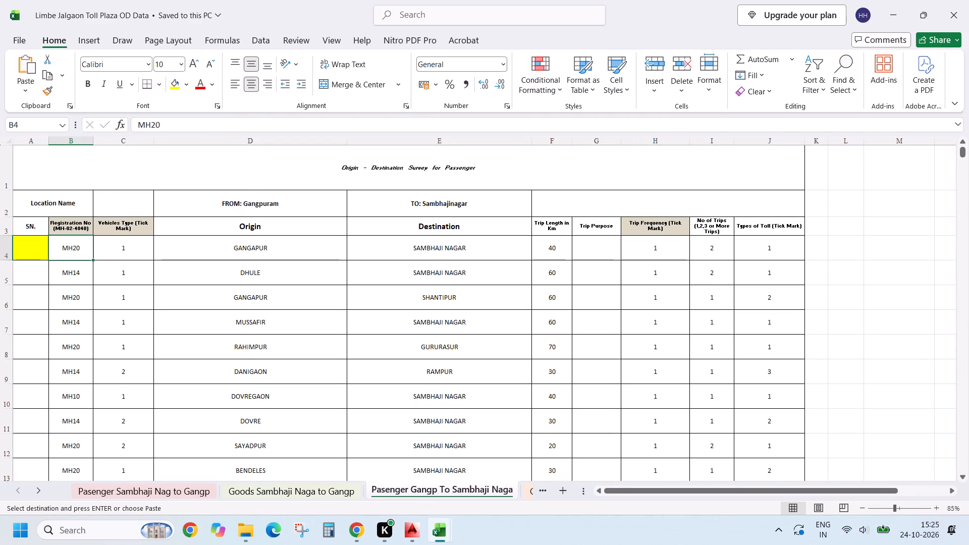
{"action": "left_click", "coordinate": [796, 303], "text": "shift"}
{"action": "key", "text": "ctrl+shift+Down"}
{"action": "key", "text": "shift+Down"}
{"action": "key", "text": "shift+Up"}
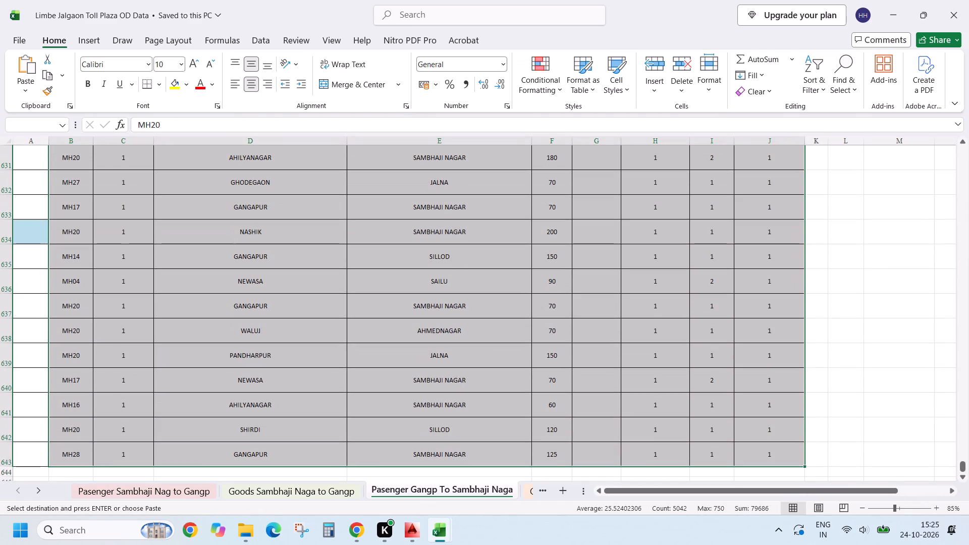
{"action": "key", "text": "ctrl+c"}
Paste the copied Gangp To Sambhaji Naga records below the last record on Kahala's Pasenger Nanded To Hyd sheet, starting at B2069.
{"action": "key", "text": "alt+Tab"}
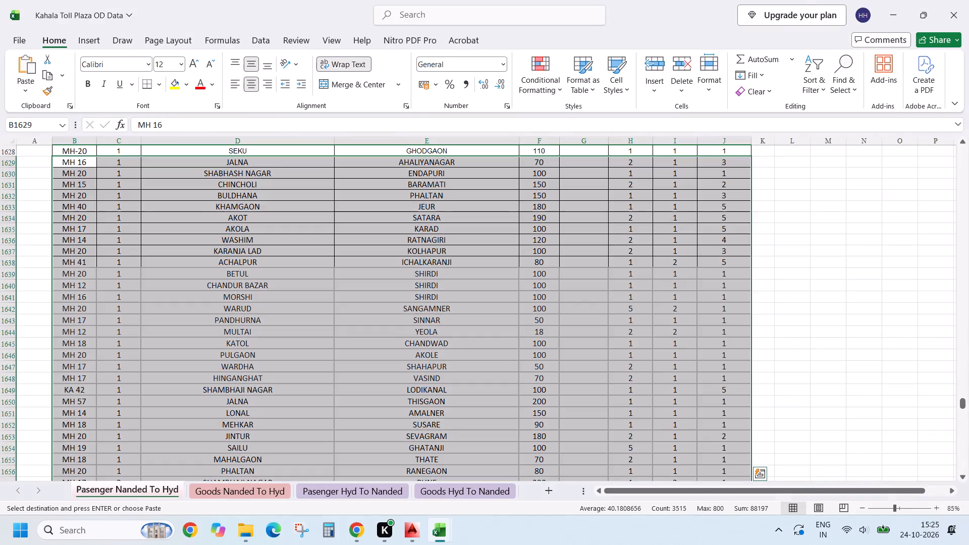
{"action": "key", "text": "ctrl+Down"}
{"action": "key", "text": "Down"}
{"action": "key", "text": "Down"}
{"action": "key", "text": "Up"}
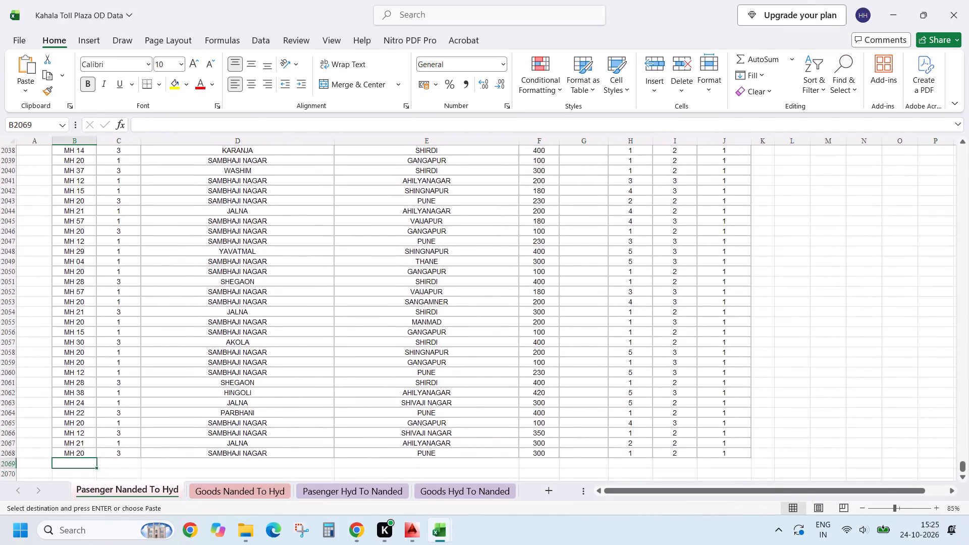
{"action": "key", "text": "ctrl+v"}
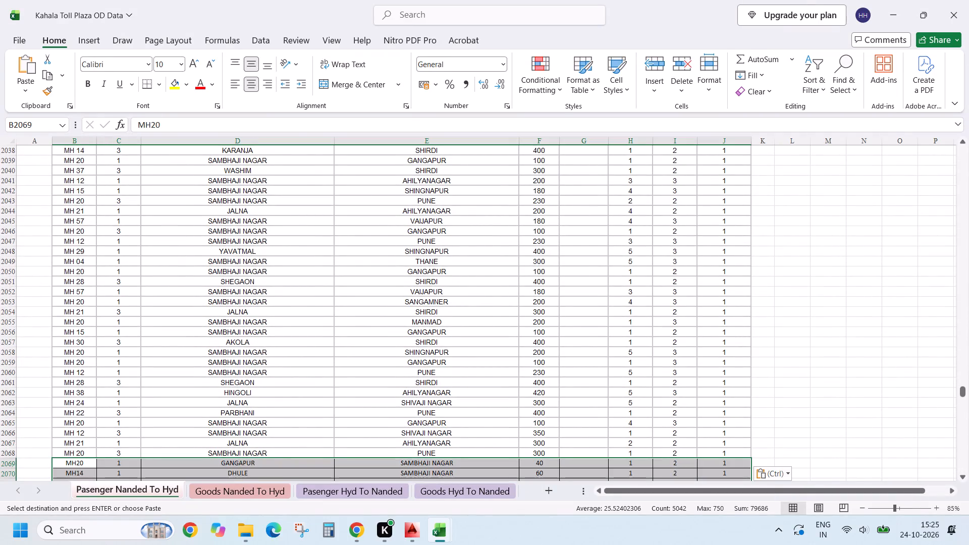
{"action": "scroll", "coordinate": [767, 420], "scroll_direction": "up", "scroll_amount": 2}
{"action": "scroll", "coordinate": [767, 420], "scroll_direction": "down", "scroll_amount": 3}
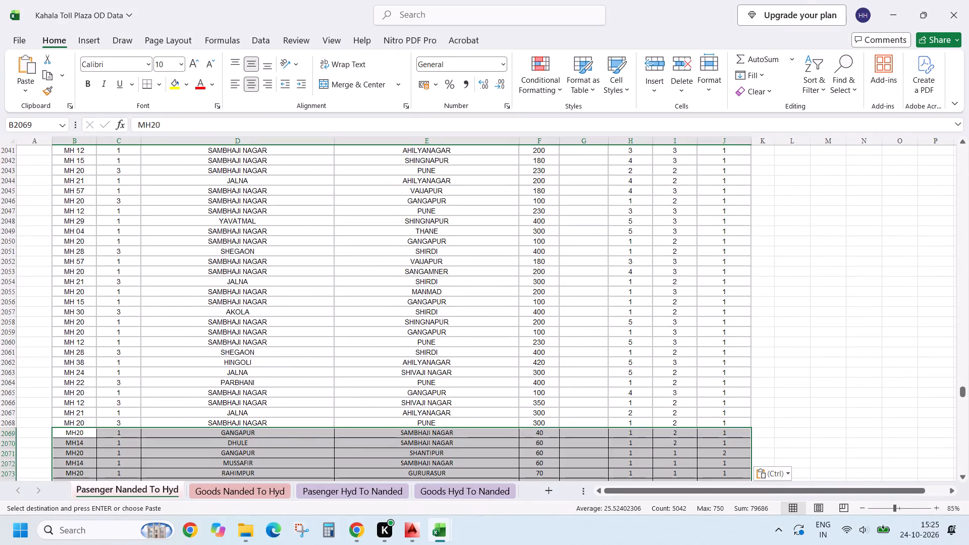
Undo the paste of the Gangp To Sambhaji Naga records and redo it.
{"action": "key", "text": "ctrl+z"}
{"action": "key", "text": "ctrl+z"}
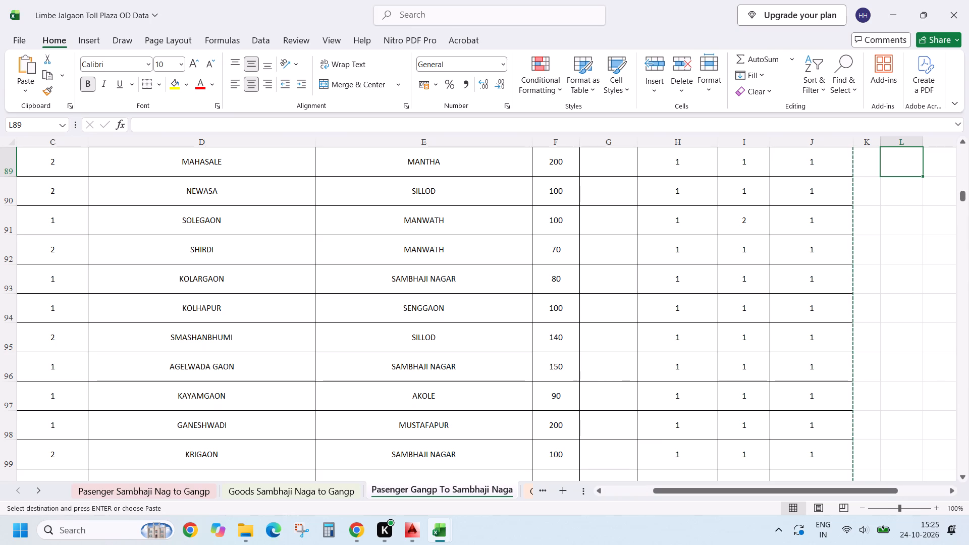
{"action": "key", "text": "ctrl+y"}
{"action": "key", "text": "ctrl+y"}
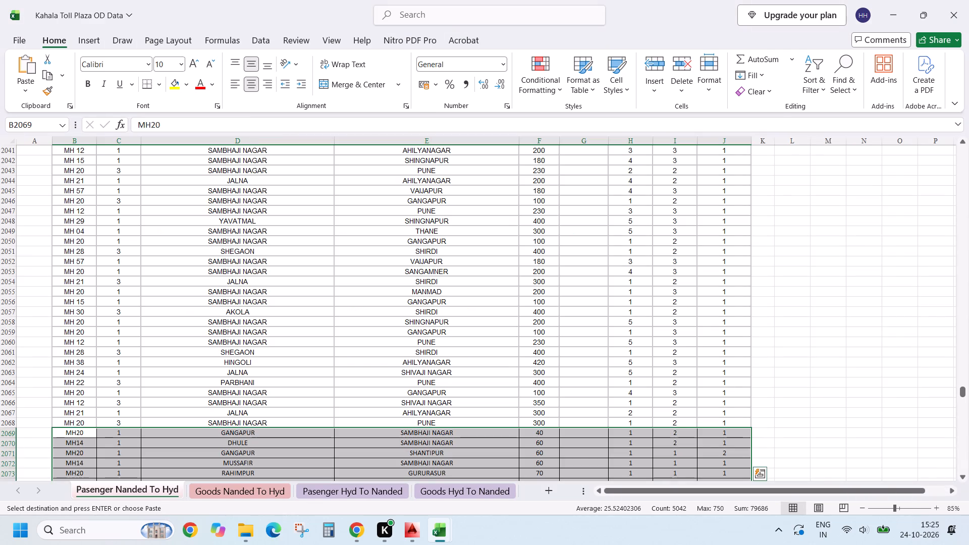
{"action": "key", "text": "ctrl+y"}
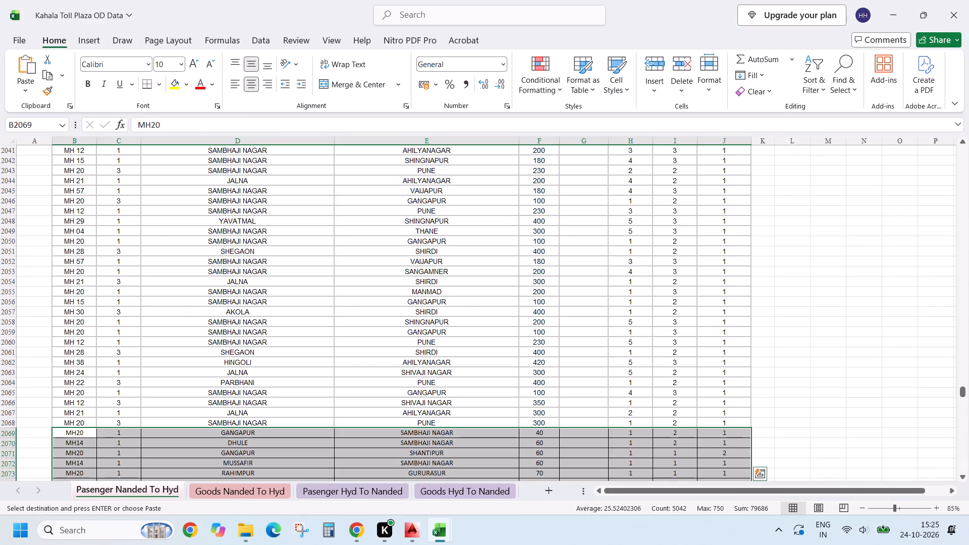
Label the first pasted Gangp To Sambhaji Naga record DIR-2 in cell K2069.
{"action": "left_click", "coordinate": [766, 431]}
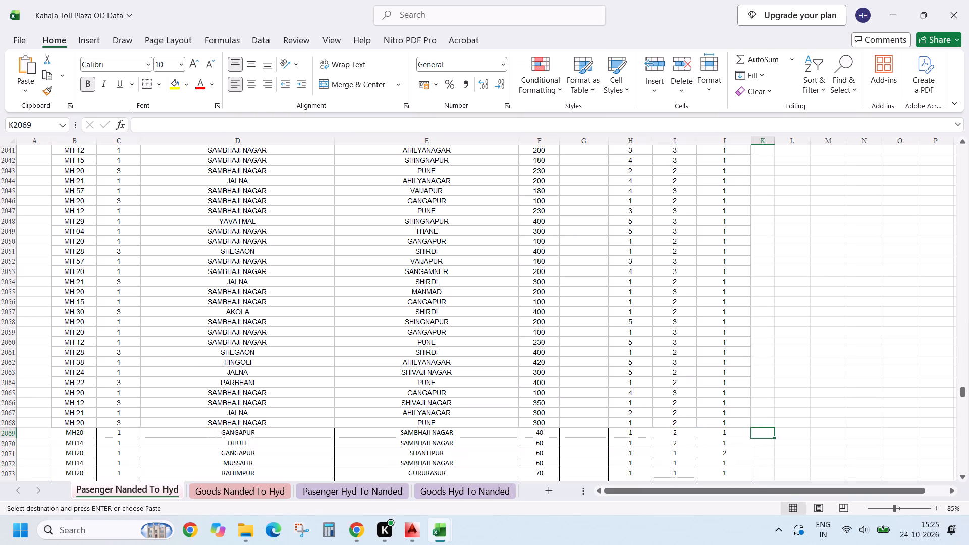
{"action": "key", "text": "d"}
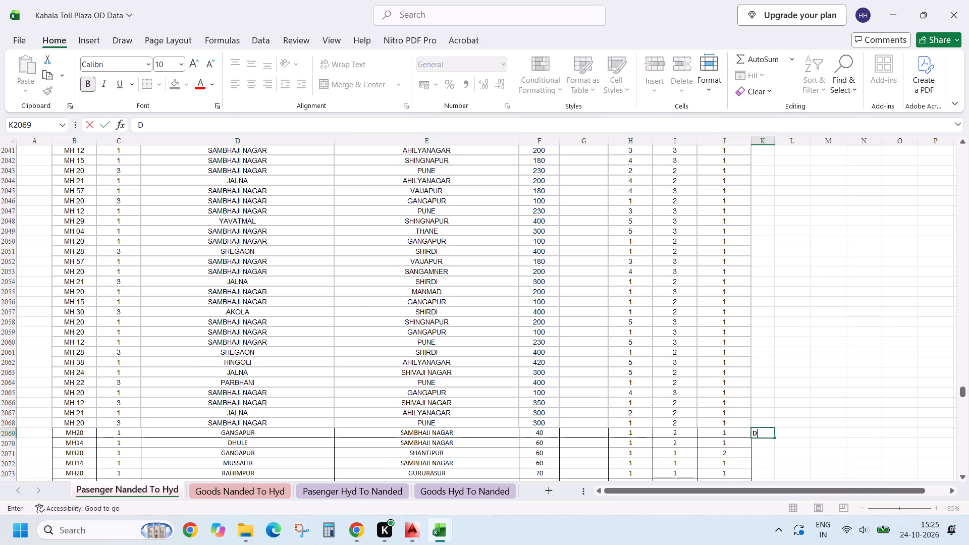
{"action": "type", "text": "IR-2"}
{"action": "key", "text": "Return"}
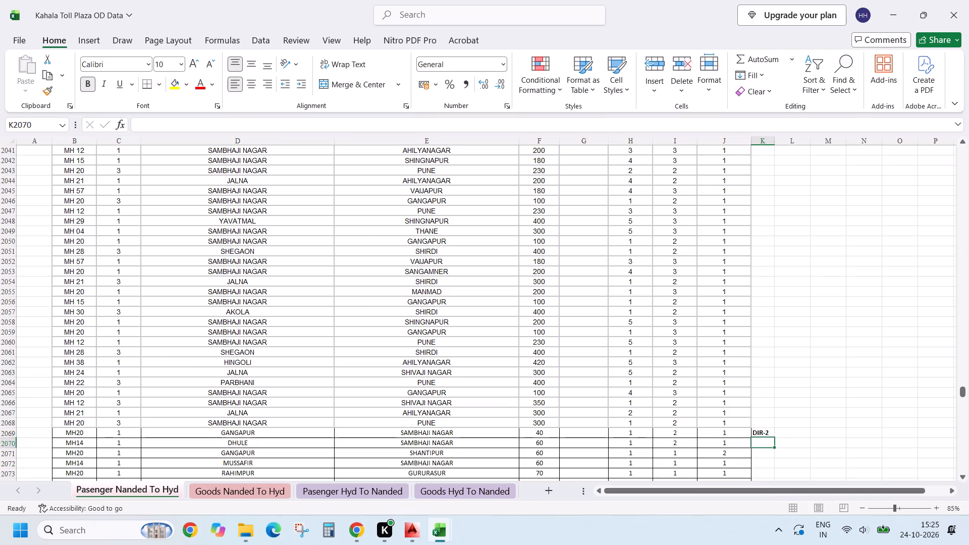
Compare the direction labels in column K at the starts of the pasted blocks, rows 1189 and 2069.
{"action": "key", "text": "Up"}
{"action": "key", "text": "Up"}
{"action": "key", "text": "Up"}
{"action": "key", "text": "ctrl+Up"}
{"action": "key", "text": "Up"}
{"action": "key", "text": "Down"}
{"action": "key", "text": "Up"}
{"action": "key", "text": "Down"}
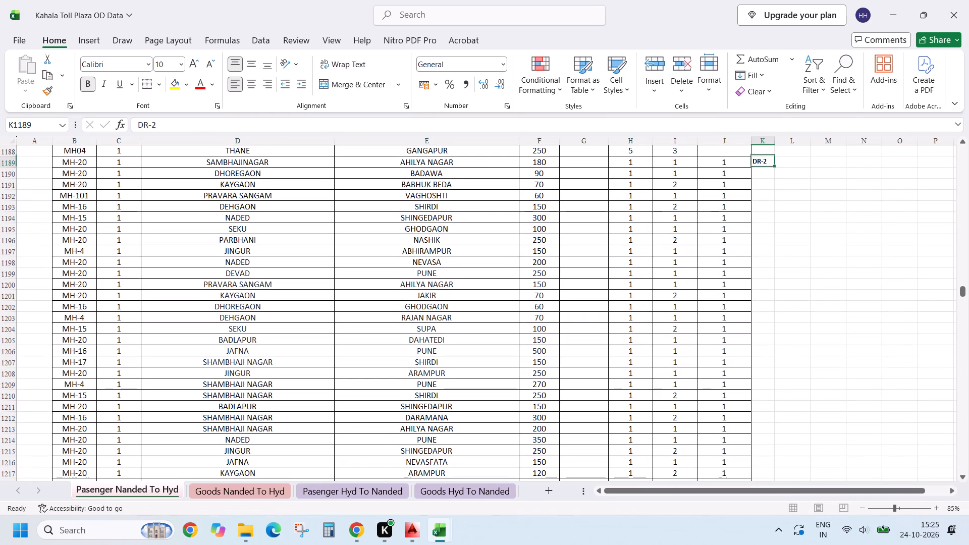
{"action": "key", "text": "ctrl+Down"}
{"action": "key", "text": "Down"}
{"action": "key", "text": "Up"}
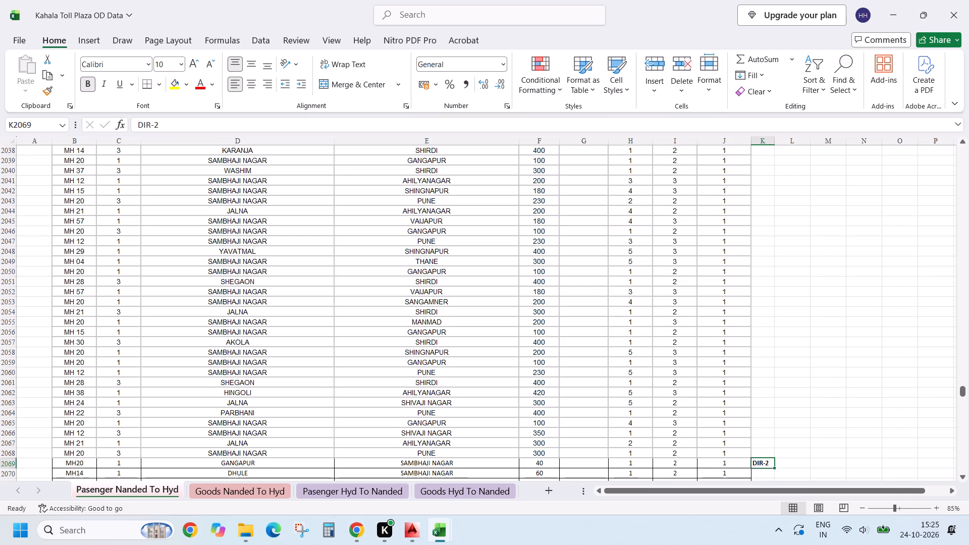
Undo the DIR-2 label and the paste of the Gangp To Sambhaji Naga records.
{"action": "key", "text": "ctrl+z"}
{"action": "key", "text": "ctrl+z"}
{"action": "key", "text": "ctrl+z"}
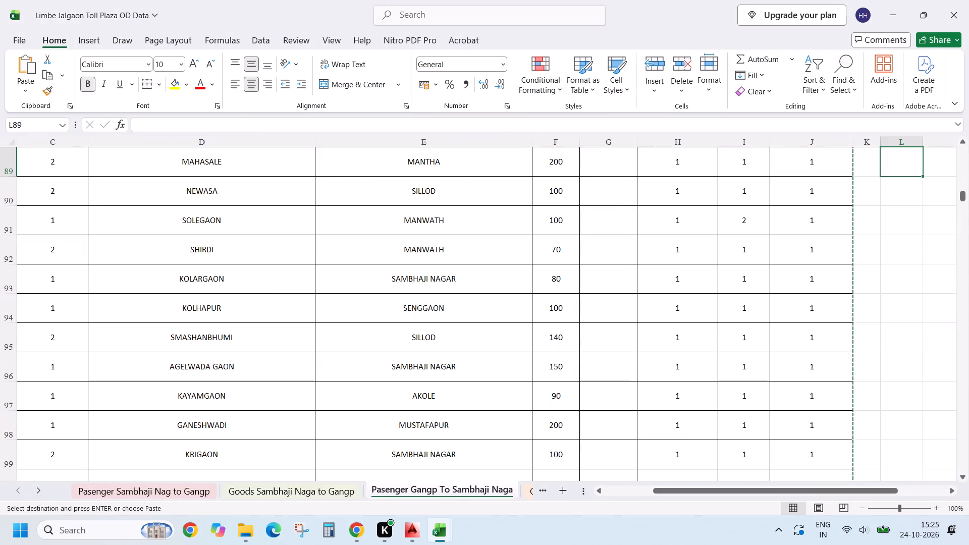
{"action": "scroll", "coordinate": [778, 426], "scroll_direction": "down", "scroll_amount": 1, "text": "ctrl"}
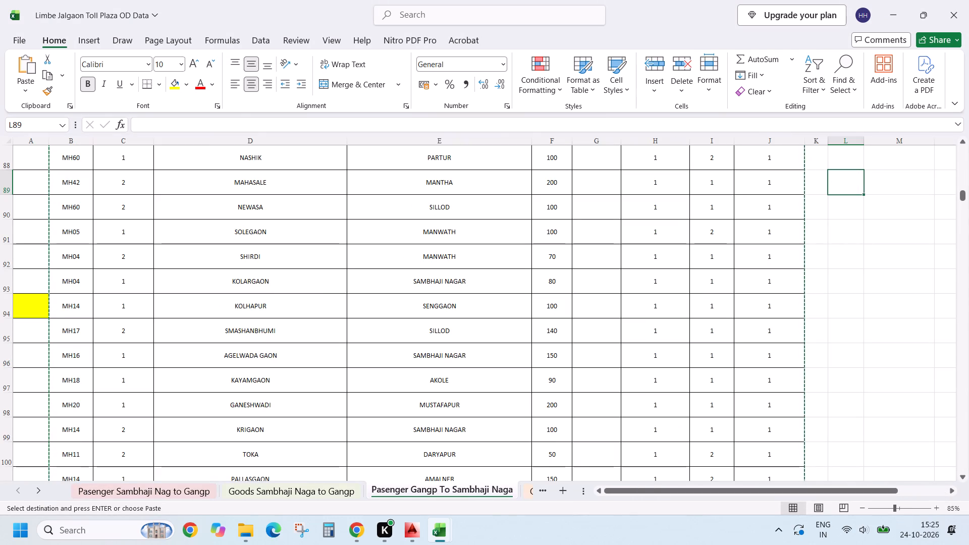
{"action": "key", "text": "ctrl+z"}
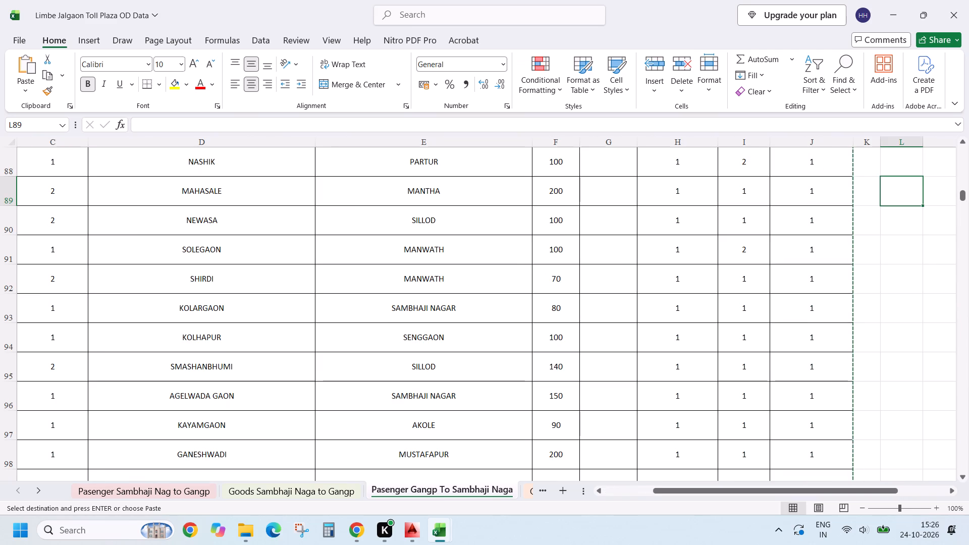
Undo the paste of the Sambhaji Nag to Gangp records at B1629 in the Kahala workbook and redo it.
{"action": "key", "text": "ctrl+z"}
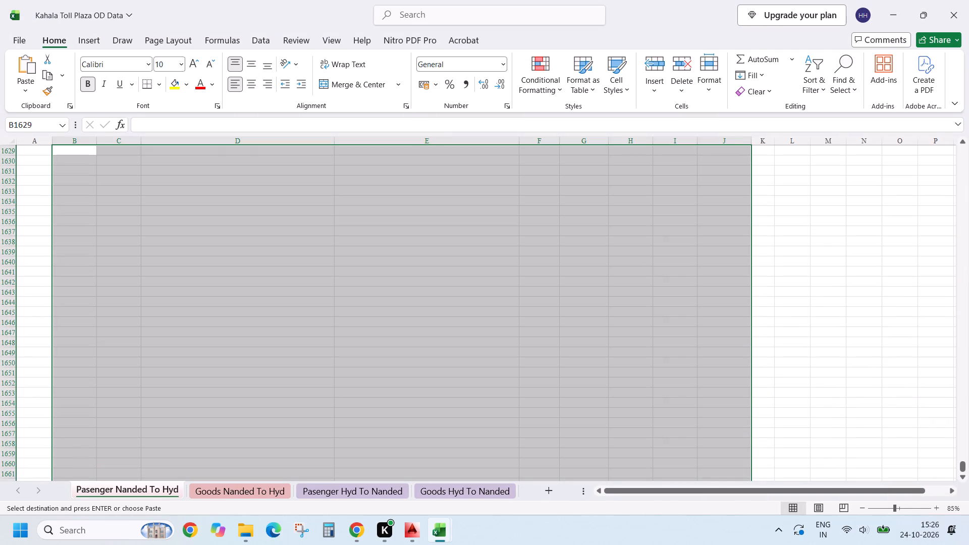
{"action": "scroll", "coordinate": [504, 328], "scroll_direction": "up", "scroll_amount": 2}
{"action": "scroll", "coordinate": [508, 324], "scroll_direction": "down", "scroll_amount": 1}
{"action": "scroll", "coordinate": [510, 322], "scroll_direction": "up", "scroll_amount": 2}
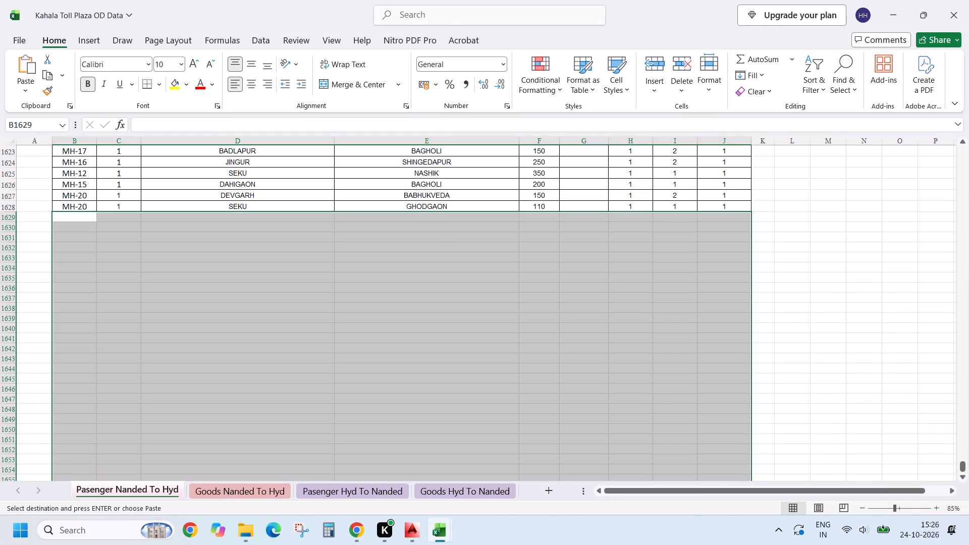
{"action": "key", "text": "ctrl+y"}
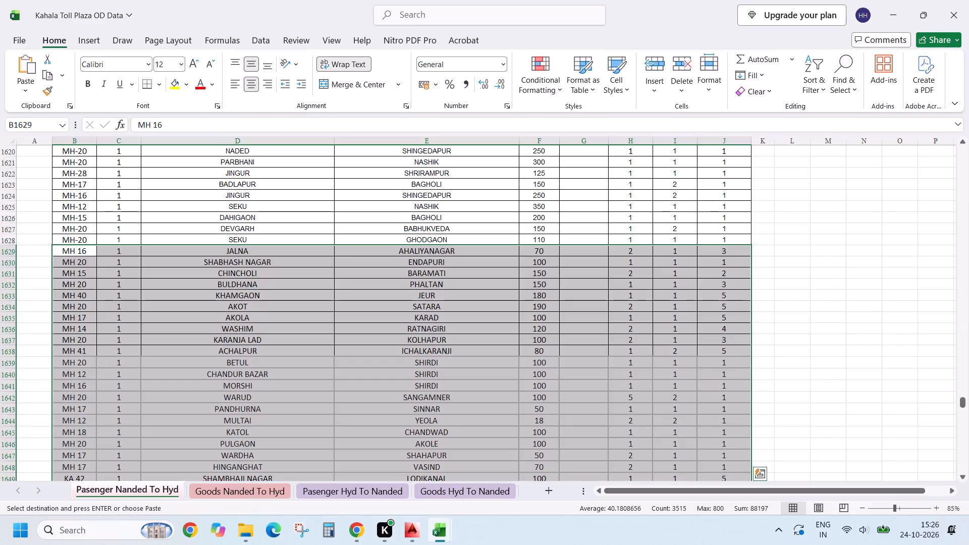
Check the source direction on the Limbe Jalgaon Pasenger Sambhaji Nag to Gangp sheet and label its first pasted record DIR1 in Kahala cell K1629.
{"action": "key", "text": "alt+Tab"}
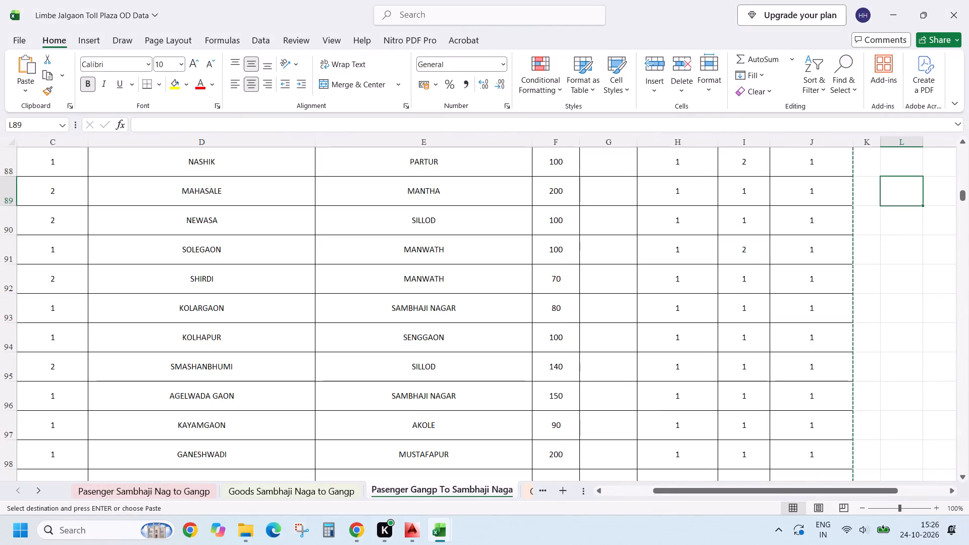
{"action": "left_click", "coordinate": [179, 494]}
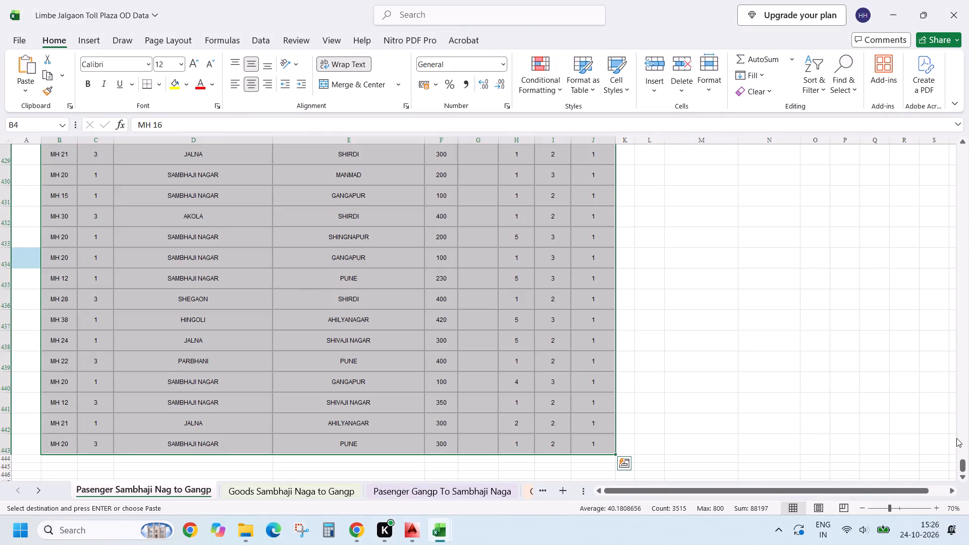
{"action": "left_click_drag", "start_coordinate": [963, 465], "coordinate": [961, 117]}
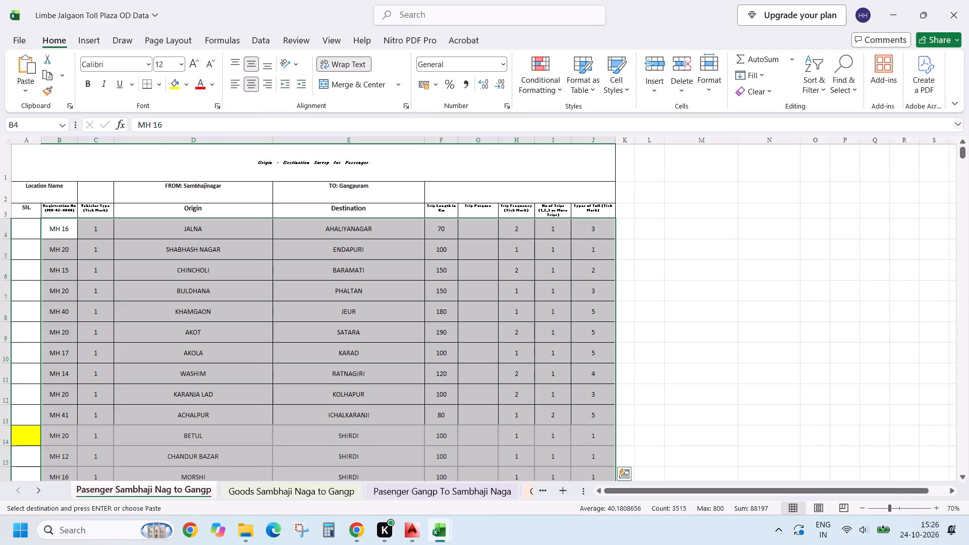
{"action": "key", "text": "alt+Tab"}
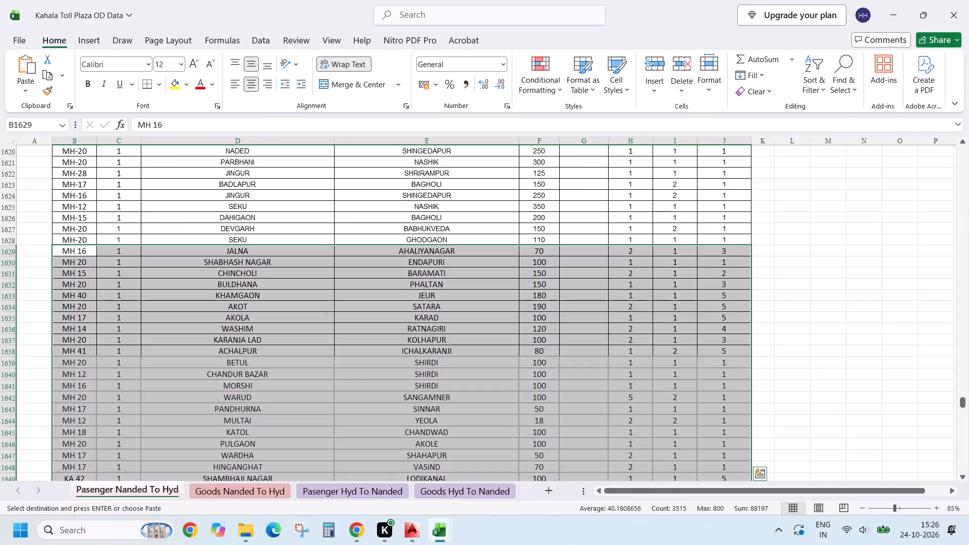
{"action": "left_click", "coordinate": [768, 253]}
{"action": "type", "text": "DIR1"}
{"action": "key", "text": "Return"}
Compare the neighbouring direction label in column K with the one at row 1629.
{"action": "key", "text": "Up"}
{"action": "key", "text": "Up"}
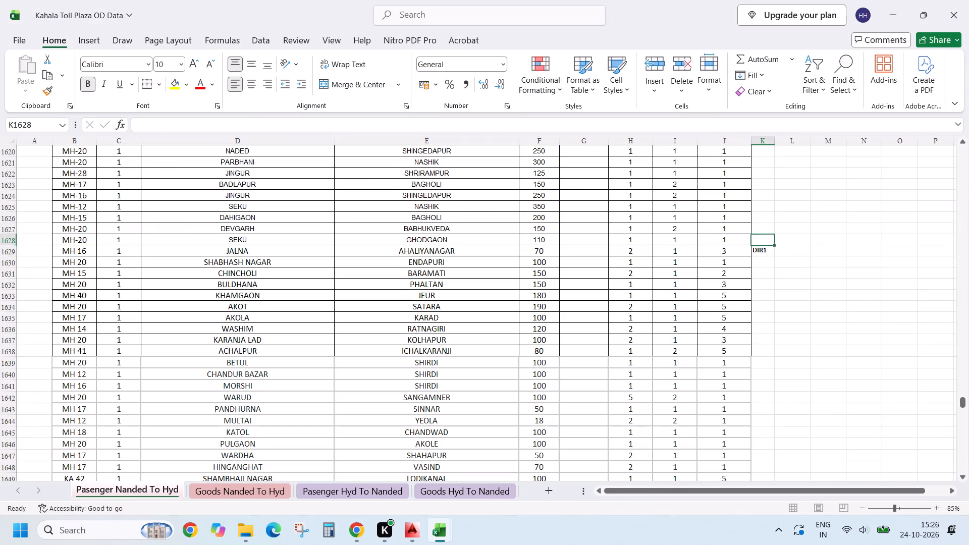
{"action": "key", "text": "ctrl+Up"}
{"action": "key", "text": "Up"}
{"action": "key", "text": "Down"}
{"action": "key", "text": "ctrl+Down"}
{"action": "key", "text": "Down"}
{"action": "key", "text": "Up"}
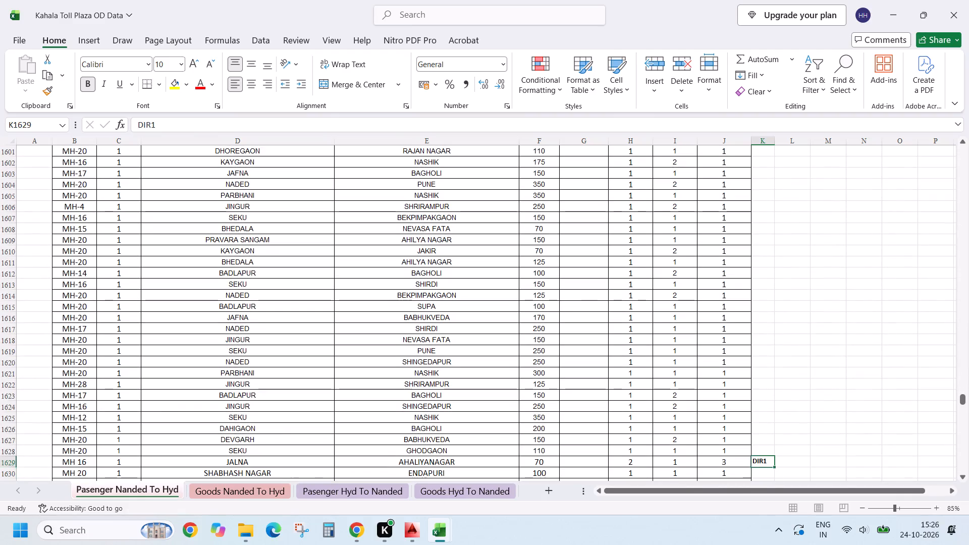
Copy all passenger records, B4:J643, from the Pasenger Gangp To Sambhaji Naga sheet of the Limbe Jalgaon workbook.
{"action": "key", "text": "alt+Tab"}
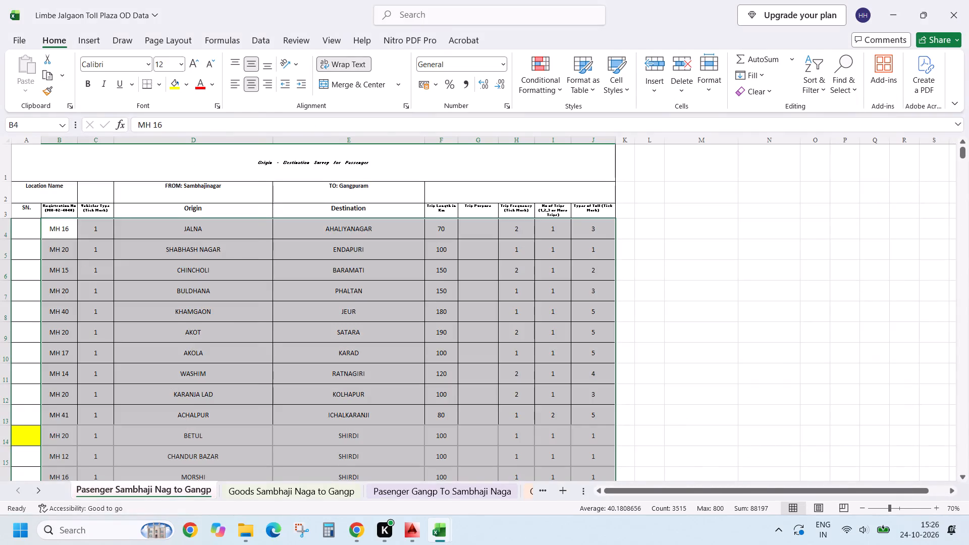
{"action": "left_click", "coordinate": [400, 495]}
{"action": "scroll", "coordinate": [246, 294], "scroll_direction": "up", "scroll_amount": 1}
{"action": "scroll", "coordinate": [239, 283], "scroll_direction": "down", "scroll_amount": 1}
{"action": "scroll", "coordinate": [239, 283], "scroll_direction": "up", "scroll_amount": 2}
{"action": "scroll", "coordinate": [248, 285], "scroll_direction": "down", "scroll_amount": 2, "text": "ctrl"}
{"action": "scroll", "coordinate": [243, 280], "scroll_direction": "up", "scroll_amount": 7}
{"action": "key", "text": "ctrl+Home"}
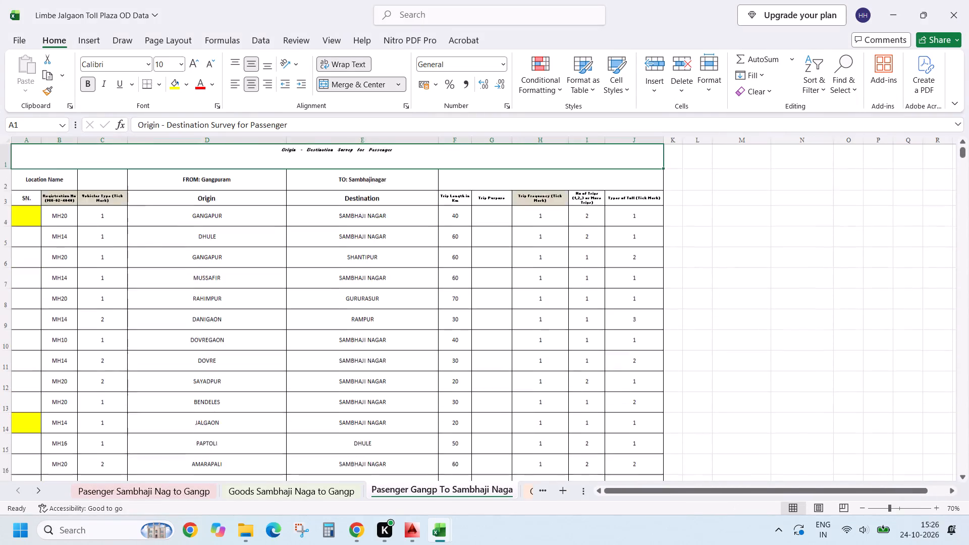
{"action": "left_click_drag", "start_coordinate": [52, 226], "coordinate": [639, 405]}
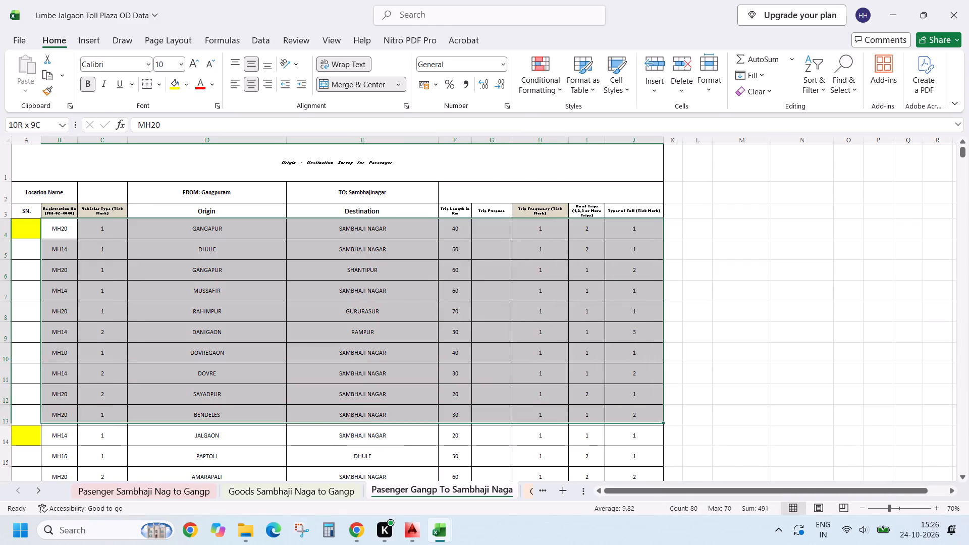
{"action": "left_click_drag", "start_coordinate": [639, 405], "coordinate": [640, 405]}
{"action": "key", "text": "ctrl+shift+Down"}
{"action": "key", "text": "shift+Down"}
{"action": "key", "text": "shift+Up"}
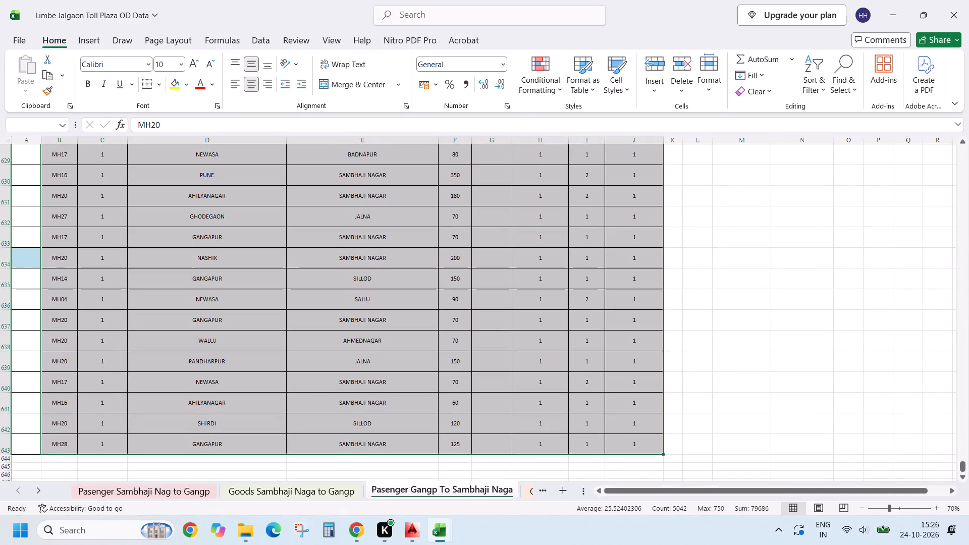
{"action": "key", "text": "ctrl+c"}
Paste the copied Gangp To Sambhaji Naga records below the last Kahala passenger record, starting at cell B2069.
{"action": "key", "text": "alt+Tab"}
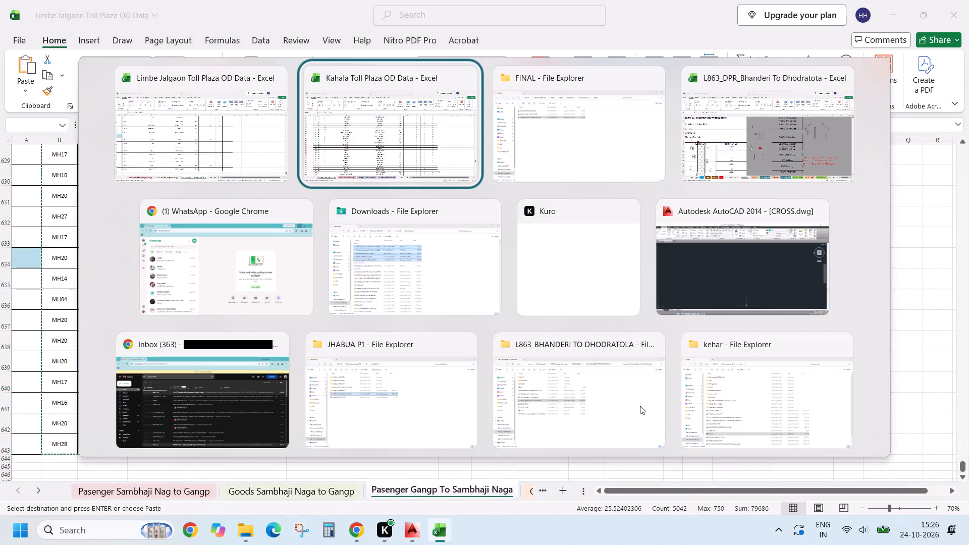
{"action": "left_click", "coordinate": [71, 334]}
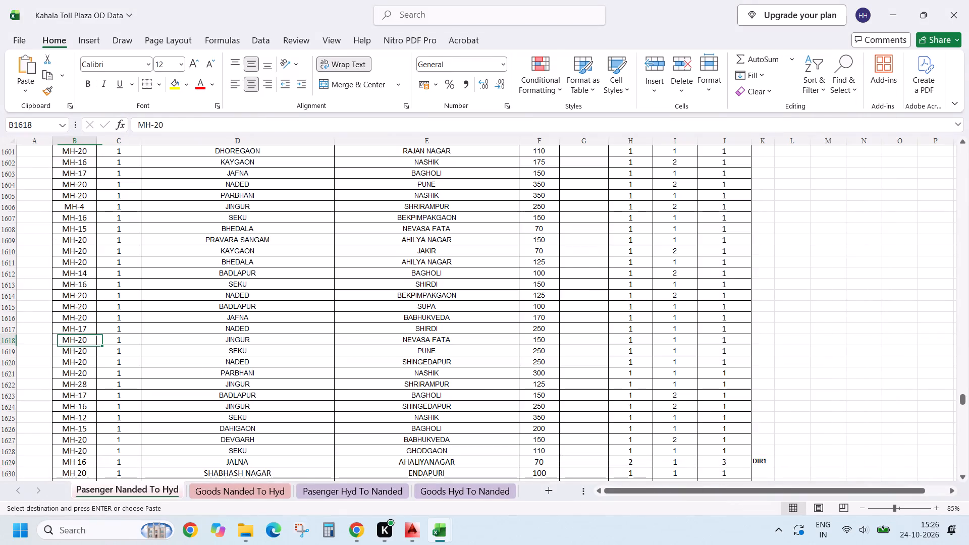
{"action": "key", "text": "ctrl+Down"}
{"action": "key", "text": "ctrl+Down"}
{"action": "key", "text": "Down"}
{"action": "key", "text": "Up"}
{"action": "key", "text": "ctrl+Up"}
{"action": "key", "text": "Down"}
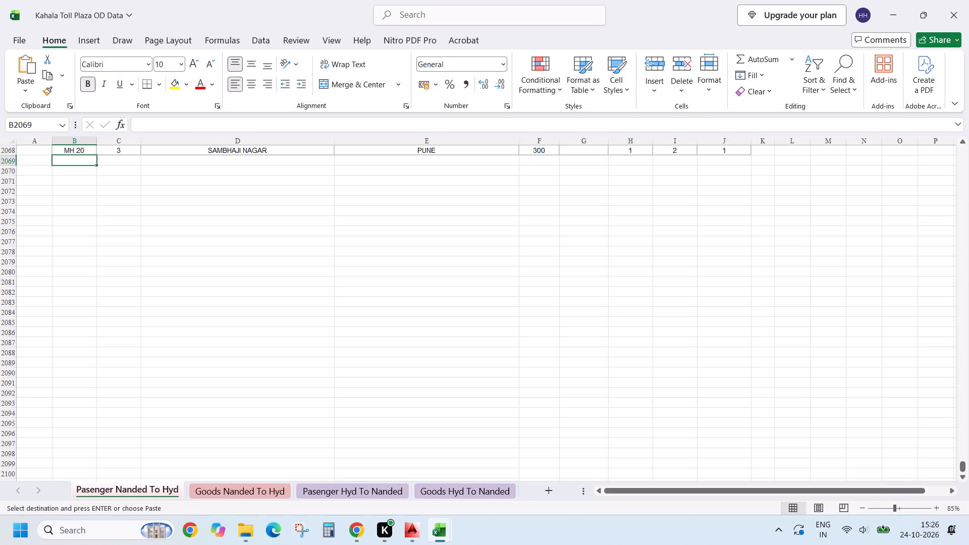
{"action": "key", "text": "ctrl+v"}
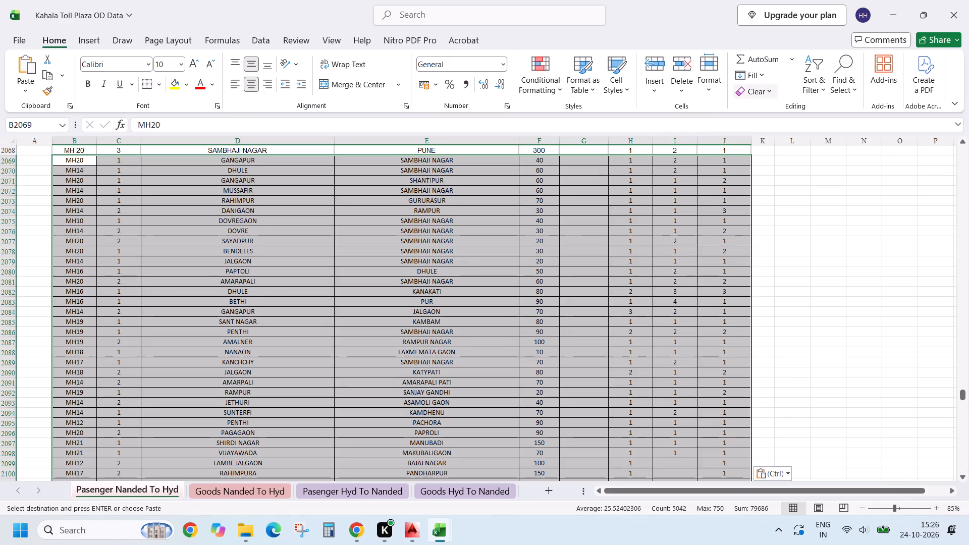
Label the first pasted Gangp To Sambhaji Naga record DIR2 in cell K2069.
{"action": "left_click", "coordinate": [764, 163]}
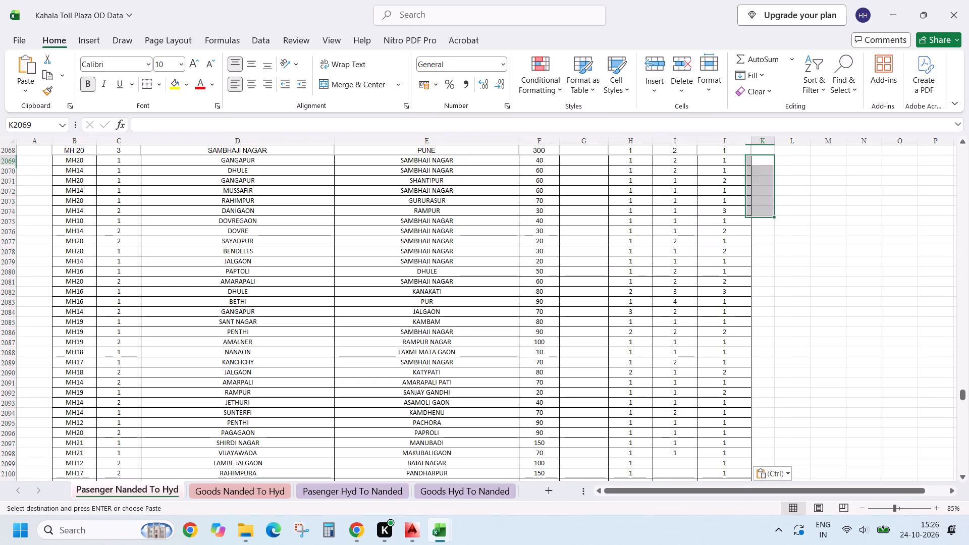
{"action": "type", "text": "DIR2"}
{"action": "key", "text": "Return"}
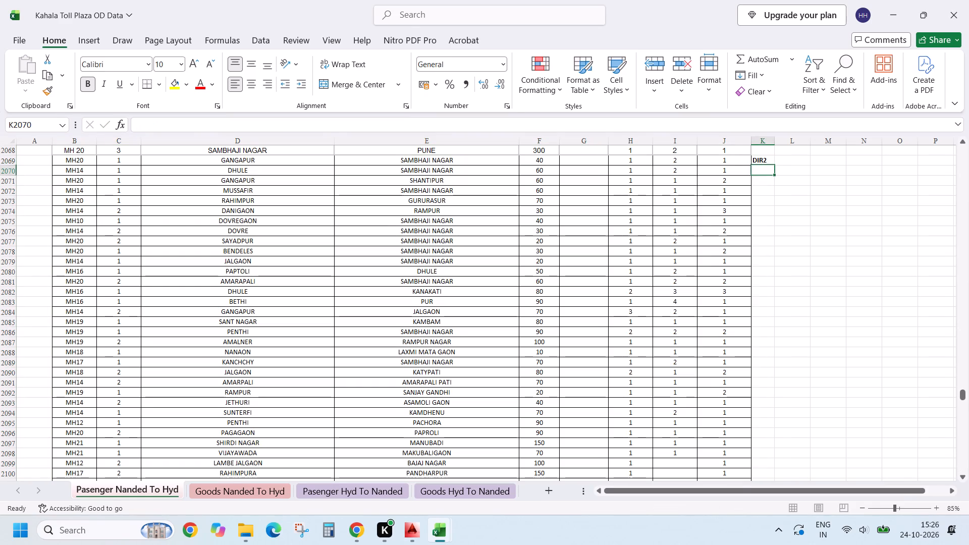
Review the direction labels in column K at each block start, from row 2069 back up to the first record in row 4.
{"action": "key", "text": "Up"}
{"action": "key", "text": "Up"}
{"action": "key", "text": "Up"}
{"action": "key", "text": "Up"}
{"action": "key", "text": "ctrl+Up"}
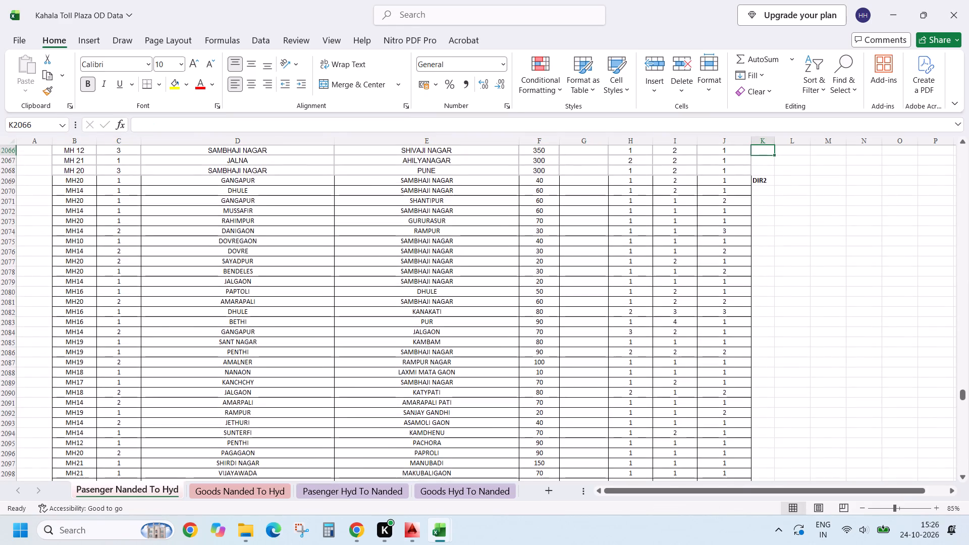
{"action": "key", "text": "Up"}
{"action": "key", "text": "Up"}
{"action": "key", "text": "Up"}
{"action": "key", "text": "ctrl+Up"}
{"action": "key", "text": "Up"}
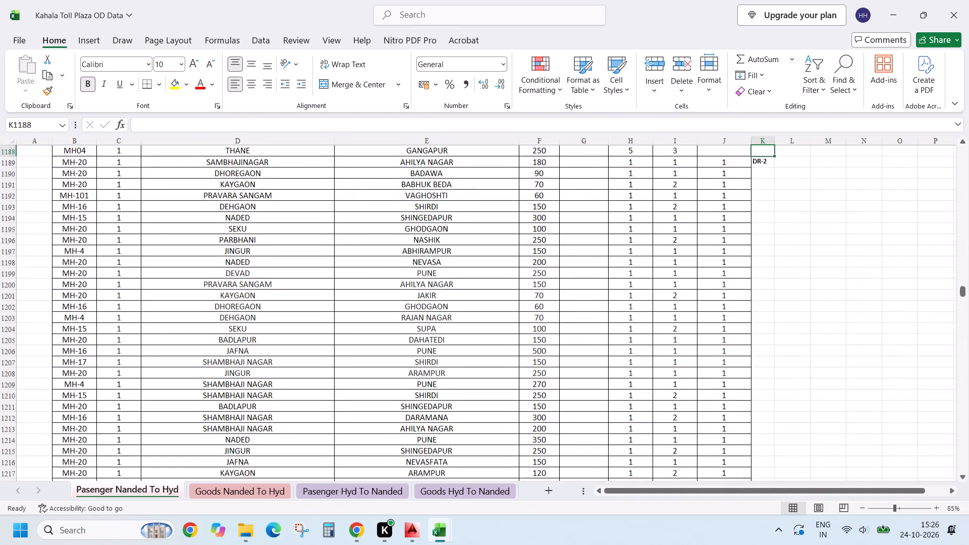
{"action": "key", "text": "ctrl+Up"}
{"action": "key", "text": "Up"}
{"action": "key", "text": "Up"}
{"action": "key", "text": "ctrl+Up"}
{"action": "key", "text": "Up"}
{"action": "key", "text": "Down"}
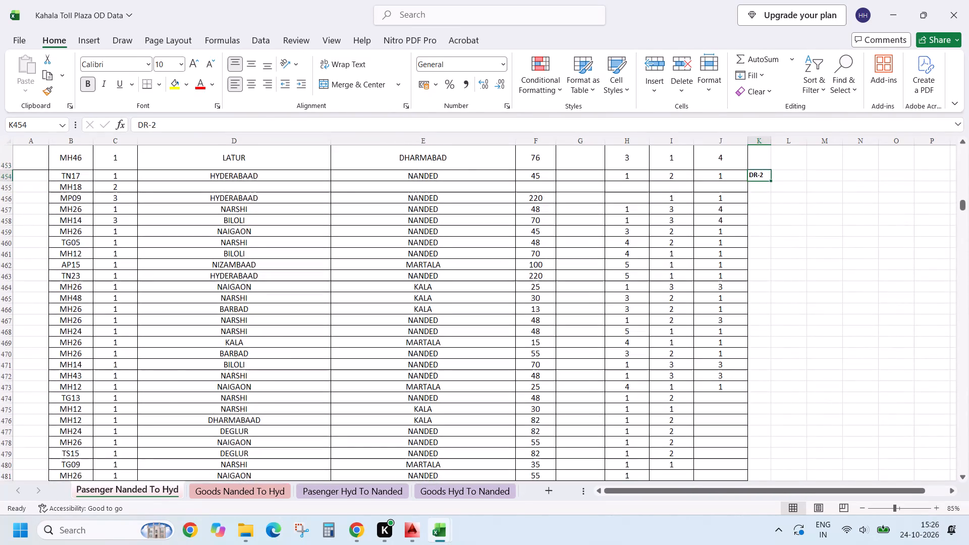
{"action": "key", "text": "ctrl+Up"}
{"action": "key", "text": "Up"}
{"action": "key", "text": "Down"}
{"action": "key", "text": "Down"}
{"action": "key", "text": "Down"}
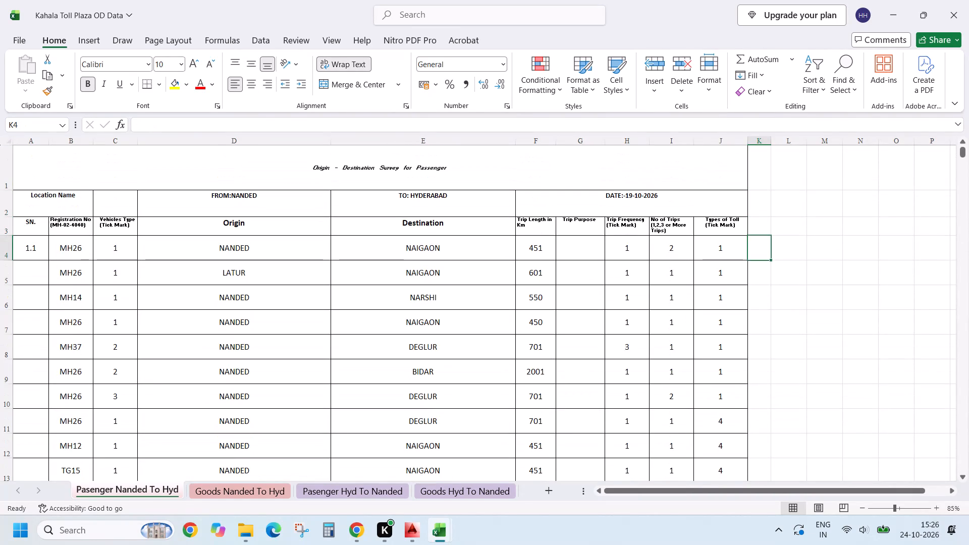
Save the Kahala Toll Plaza OD Data workbook.
{"action": "key", "text": "ctrl+s"}
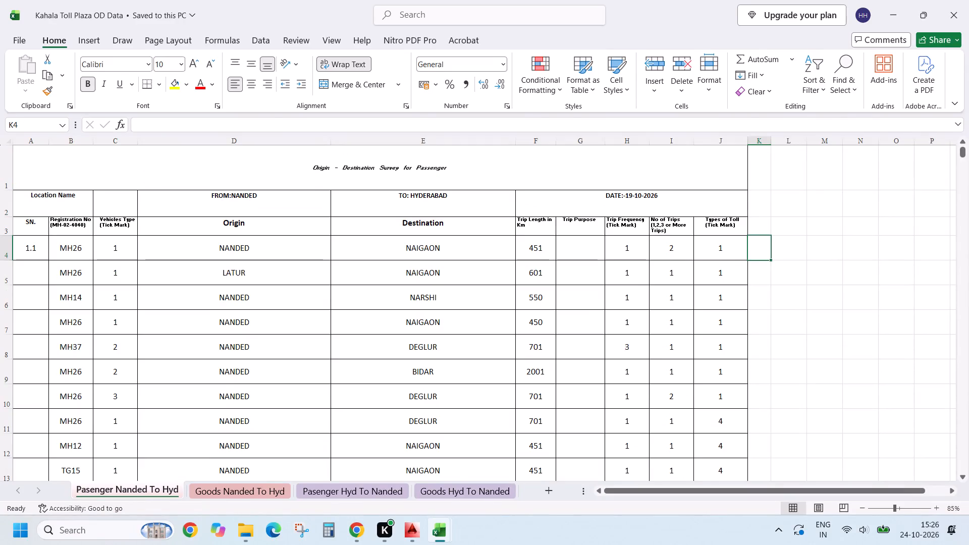
Close the Limbe Jalgaon Toll Plaza OD Data workbook.
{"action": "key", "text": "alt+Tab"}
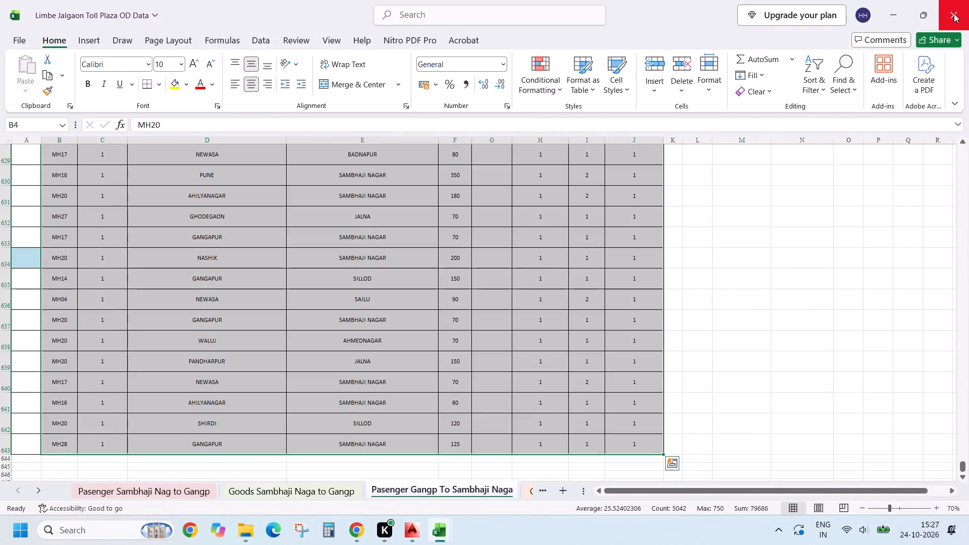
{"action": "left_click", "coordinate": [955, 15]}
{"action": "left_click", "coordinate": [531, 350]}
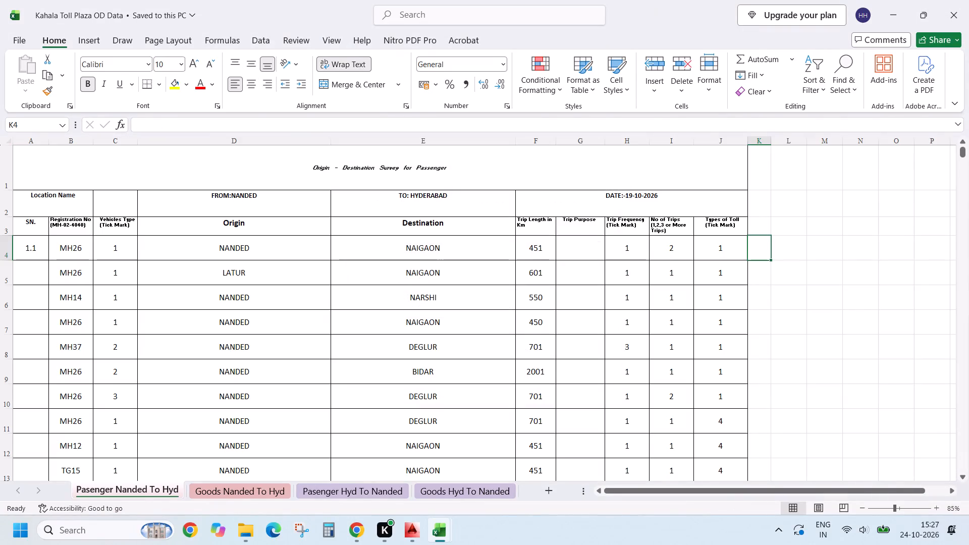
Examine the survey form in the 2.53.03 PM WhatsApp image from the 24-10-2026 OD folder, turned upright and enlarged.
{"action": "key", "text": "alt+Tab"}
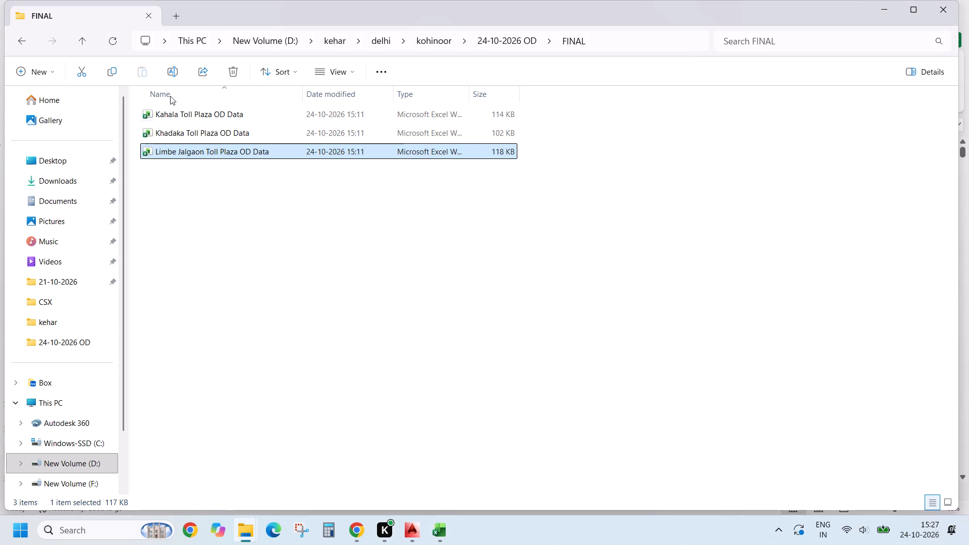
{"action": "left_click", "coordinate": [79, 38]}
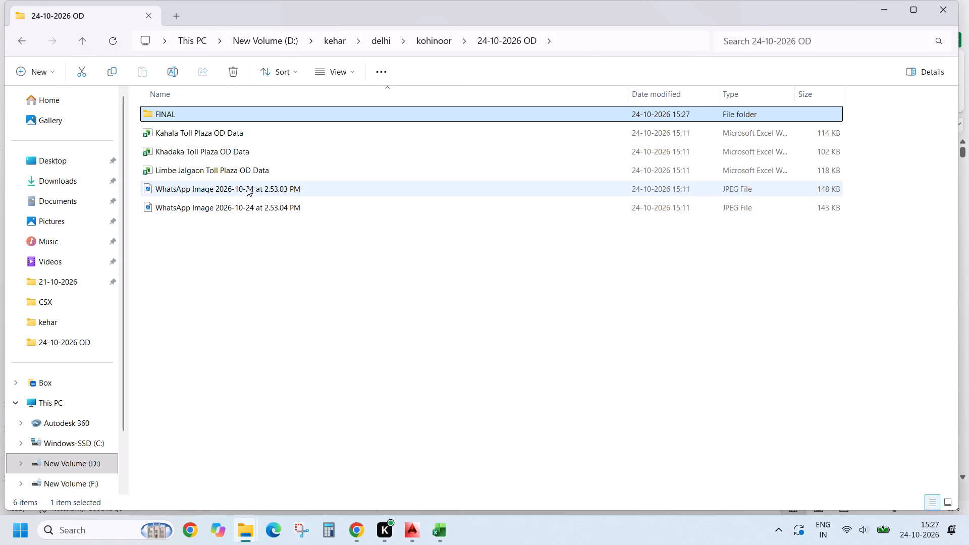
{"action": "double_click", "coordinate": [247, 187]}
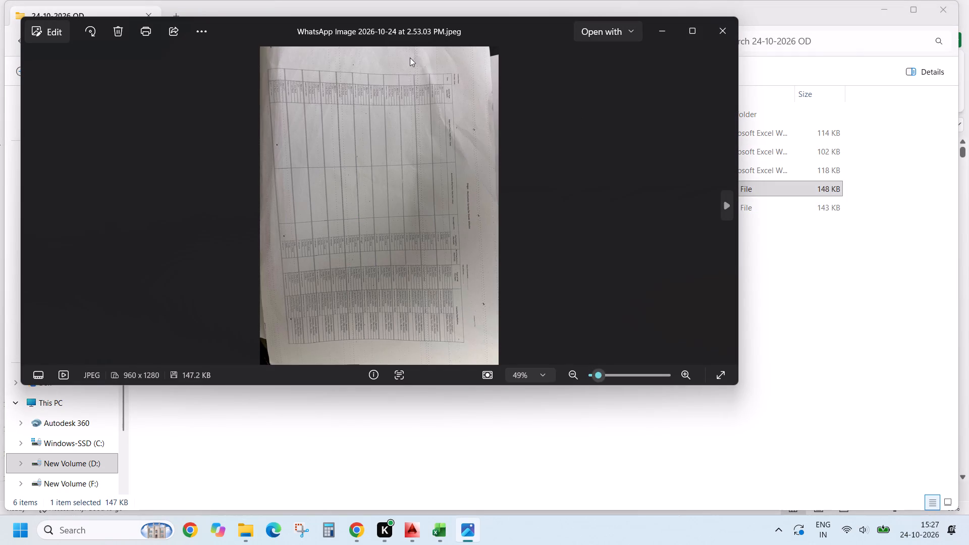
{"action": "left_click", "coordinate": [92, 33]}
{"action": "left_click", "coordinate": [92, 33]}
{"action": "left_click", "coordinate": [92, 33]}
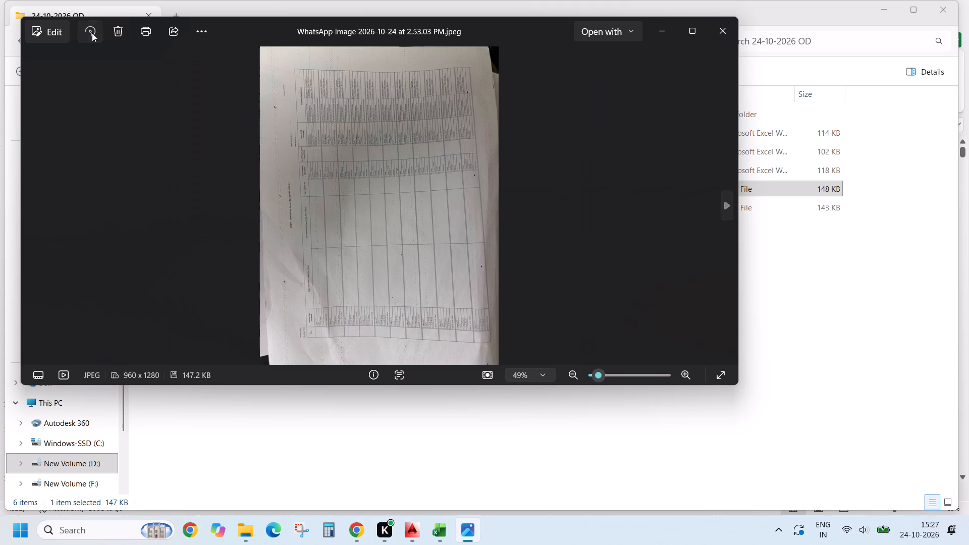
{"action": "scroll", "coordinate": [278, 148], "scroll_direction": "up", "scroll_amount": 5, "text": "ctrl"}
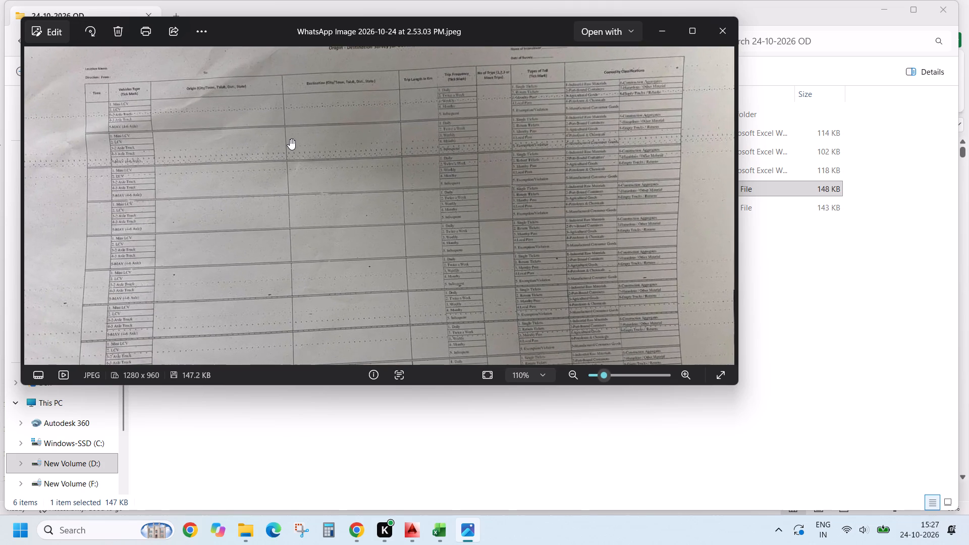
{"action": "scroll", "coordinate": [290, 139], "scroll_direction": "up", "scroll_amount": 4, "text": "ctrl"}
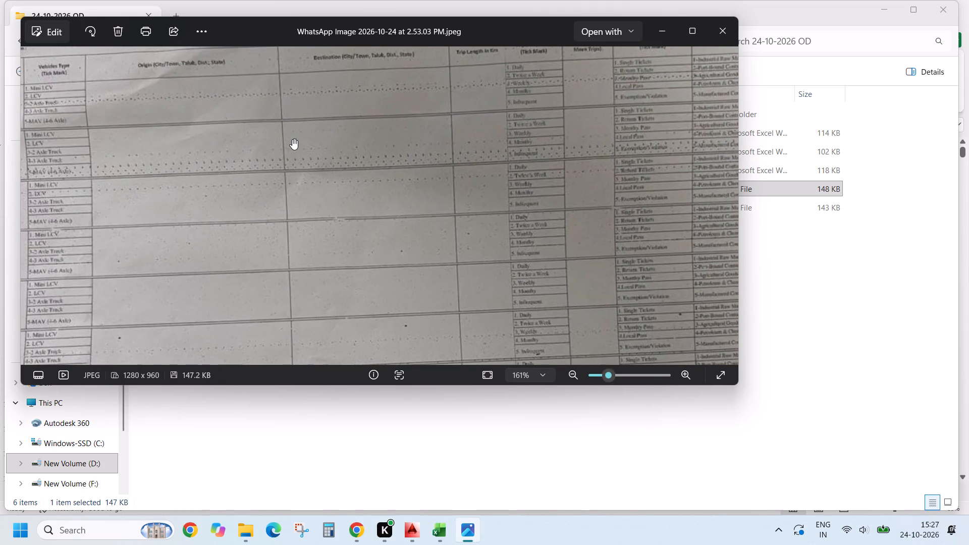
{"action": "left_click", "coordinate": [725, 34]}
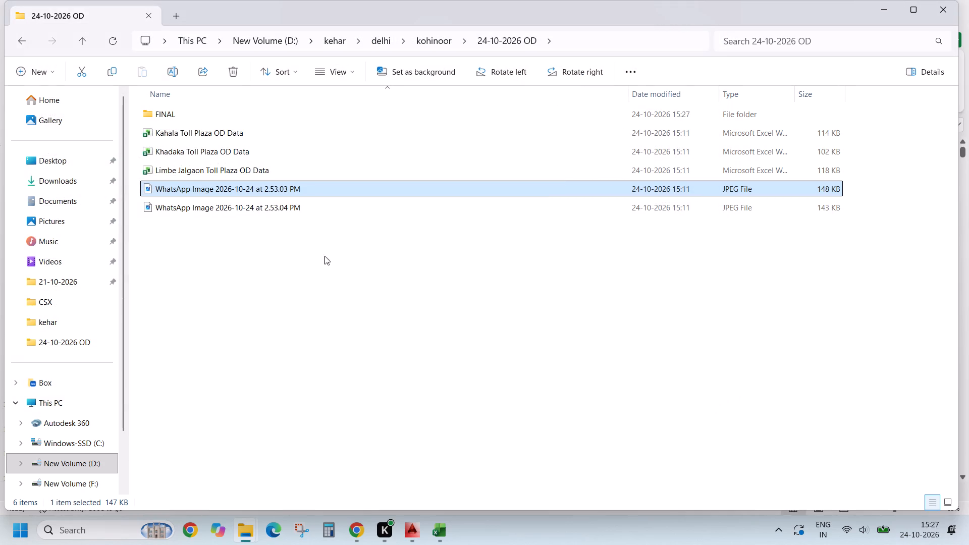
Copy both WhatsApp images in the 24-10-2026 OD folder.
{"action": "left_click_drag", "start_coordinate": [345, 239], "coordinate": [258, 189]}
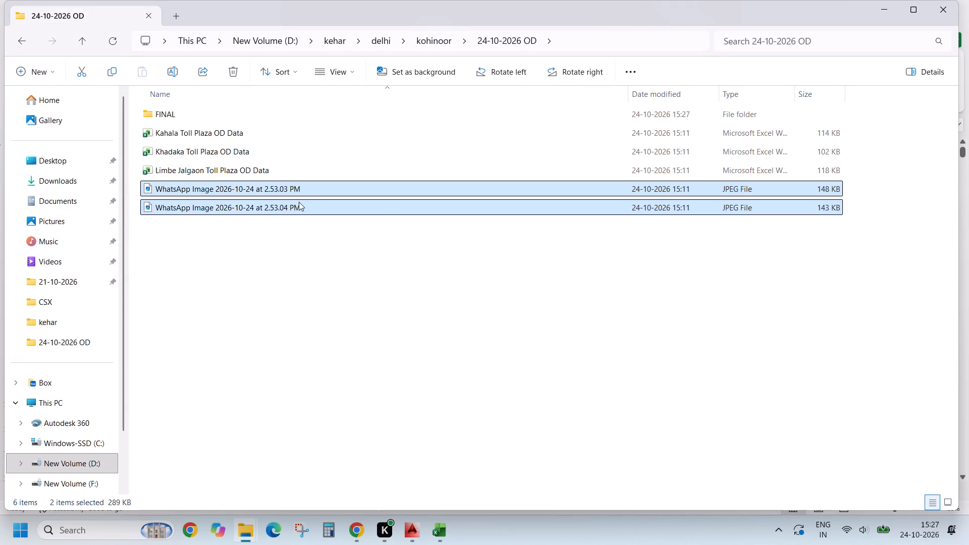
{"action": "key", "text": "ctrl+c"}
Open the D (\\networking) (Z:) network drive from This PC and look through its folders around Kehar and 2-2-23.
{"action": "key", "text": "super+d"}
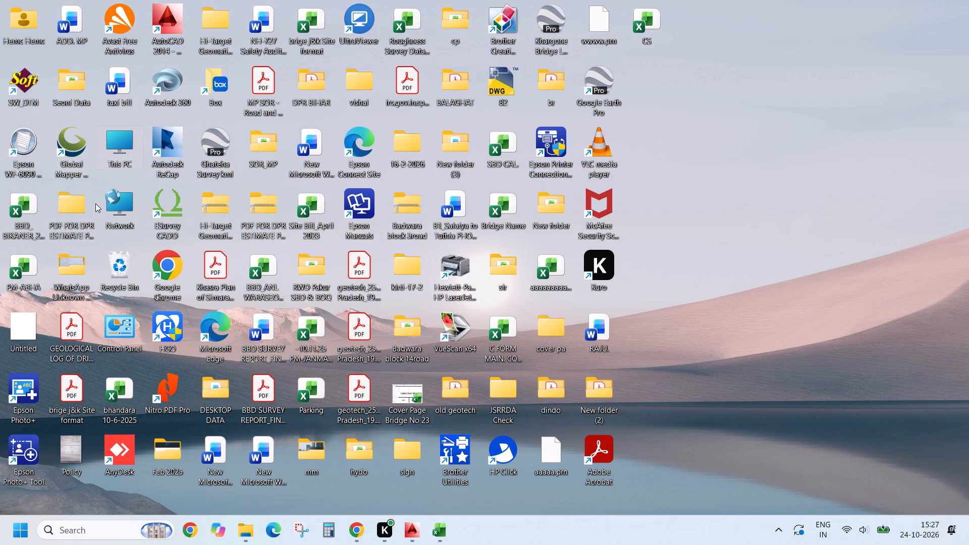
{"action": "double_click", "coordinate": [119, 140]}
{"action": "double_click", "coordinate": [243, 211]}
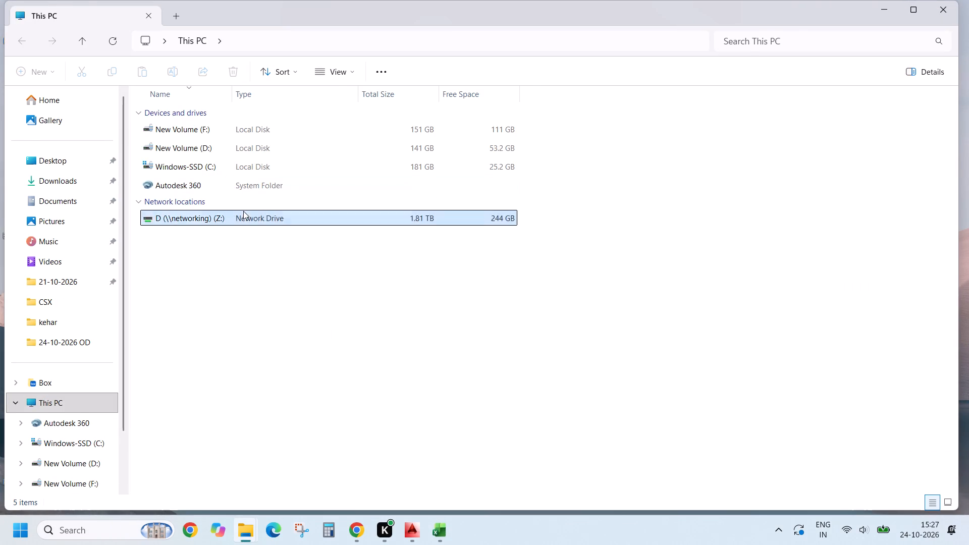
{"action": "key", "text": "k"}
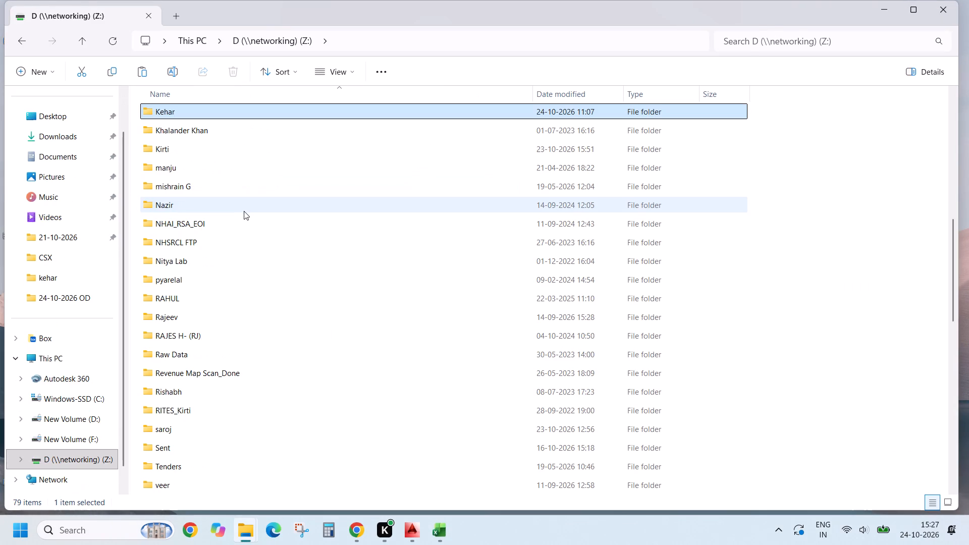
{"action": "scroll", "coordinate": [159, 209], "scroll_direction": "up", "scroll_amount": 5}
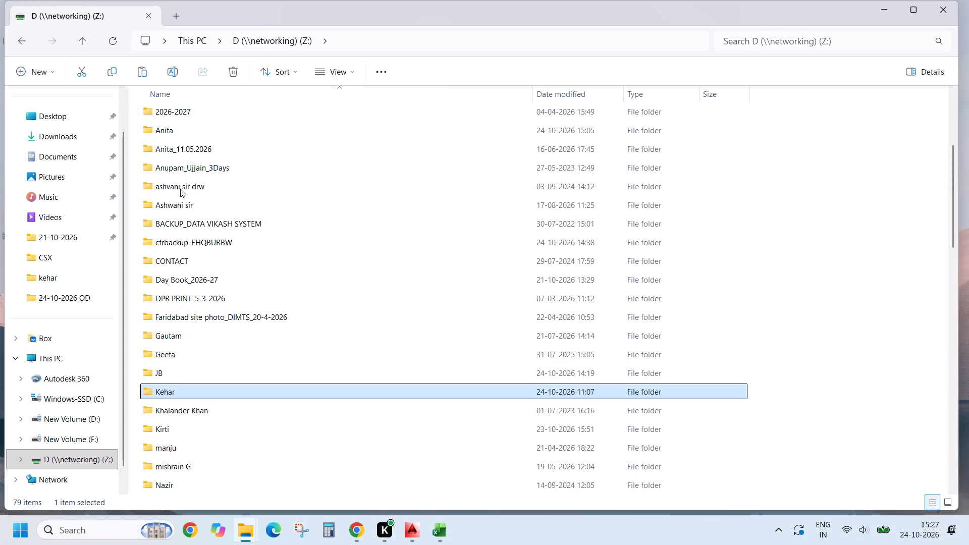
{"action": "scroll", "coordinate": [180, 189], "scroll_direction": "down", "scroll_amount": 1}
{"action": "scroll", "coordinate": [180, 189], "scroll_direction": "up", "scroll_amount": 2}
{"action": "scroll", "coordinate": [192, 124], "scroll_direction": "up", "scroll_amount": 5}
{"action": "scroll", "coordinate": [192, 126], "scroll_direction": "down", "scroll_amount": 1}
{"action": "scroll", "coordinate": [192, 126], "scroll_direction": "up", "scroll_amount": 2}
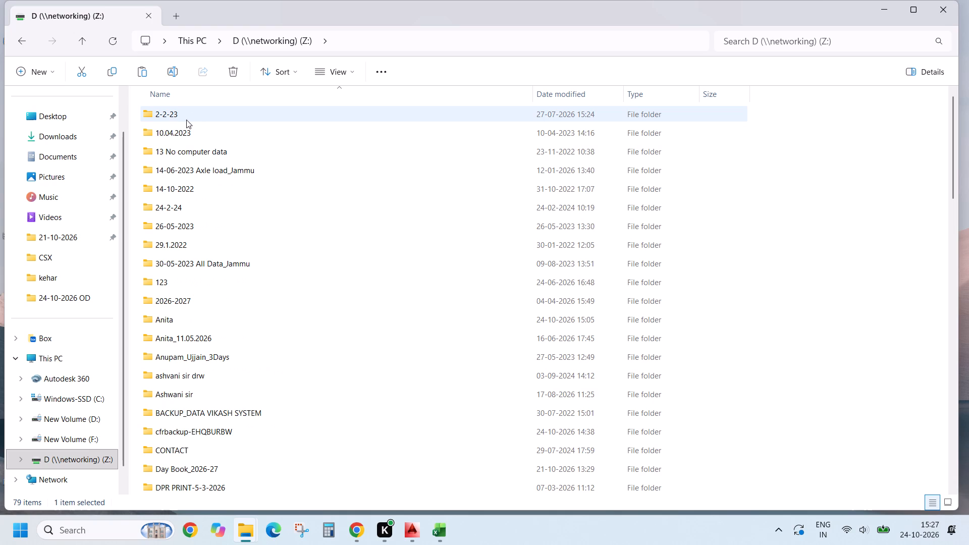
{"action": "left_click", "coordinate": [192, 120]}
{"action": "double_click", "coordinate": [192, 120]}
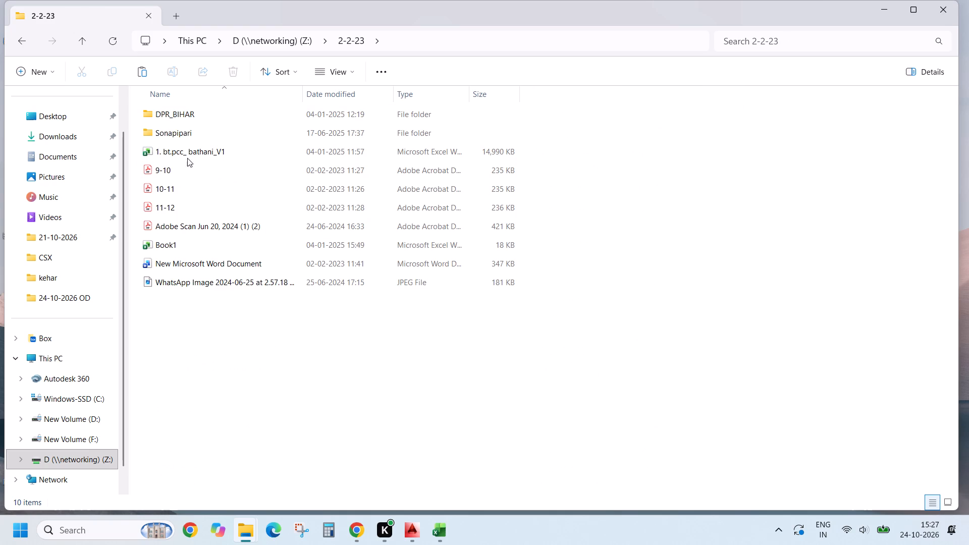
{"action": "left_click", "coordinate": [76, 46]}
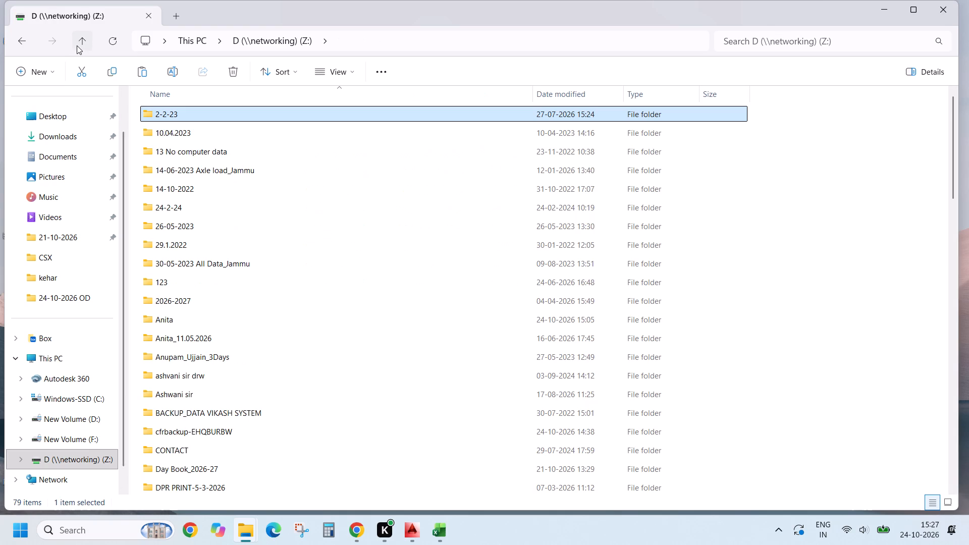
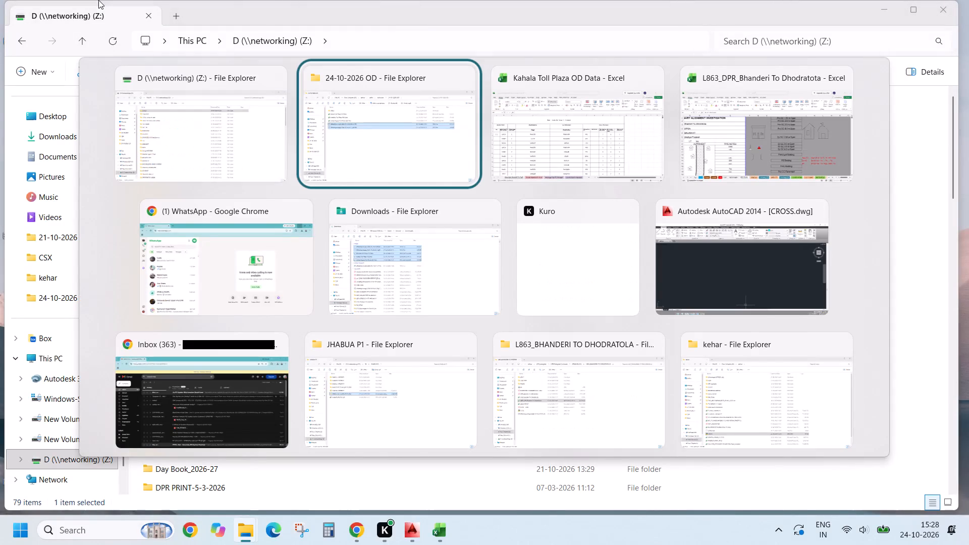
Switch to Excel and create a new blank workbook.
{"action": "key", "text": "alt+Tab"}
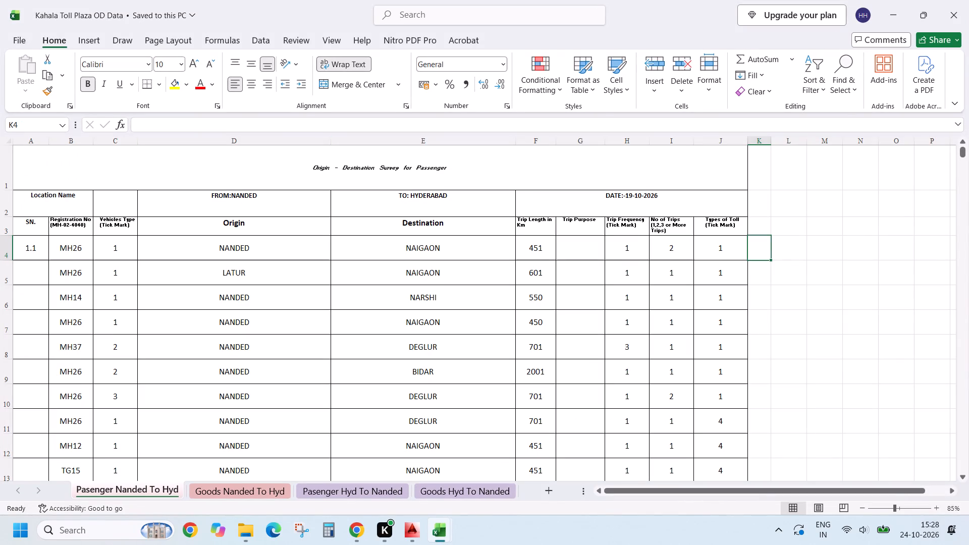
{"action": "left_click", "coordinate": [787, 242]}
{"action": "key", "text": "ctrl+n"}
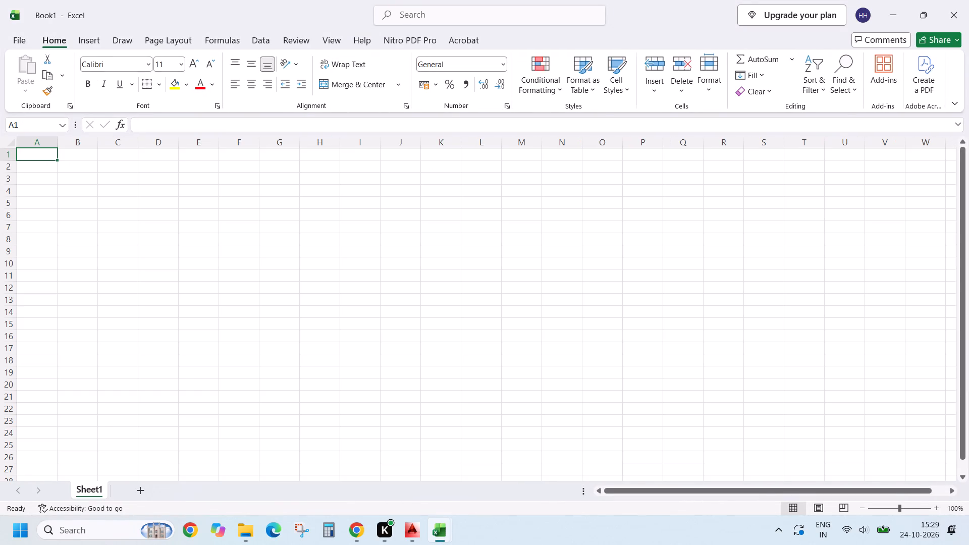
Enter the values 9625, 6435, 4035, 2735 and 2110 down cells A1 to A5.
{"action": "type", "text": "9625"}
{"action": "key", "text": "Return"}
{"action": "type", "text": "6435"}
{"action": "key", "text": "Return"}
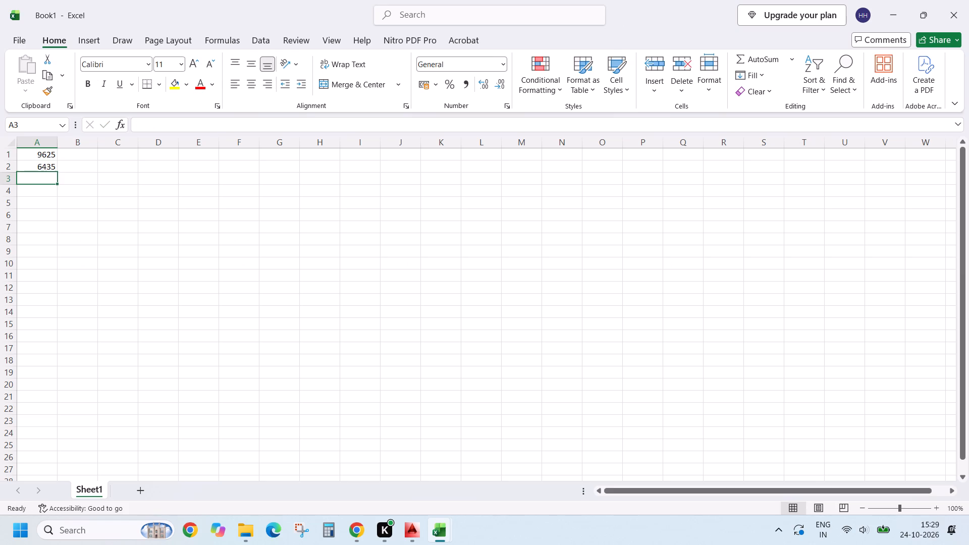
{"action": "type", "text": "405"}
{"action": "key", "text": "Escape"}
{"action": "type", "text": "4035"}
{"action": "key", "text": "Return"}
{"action": "type", "text": "272"}
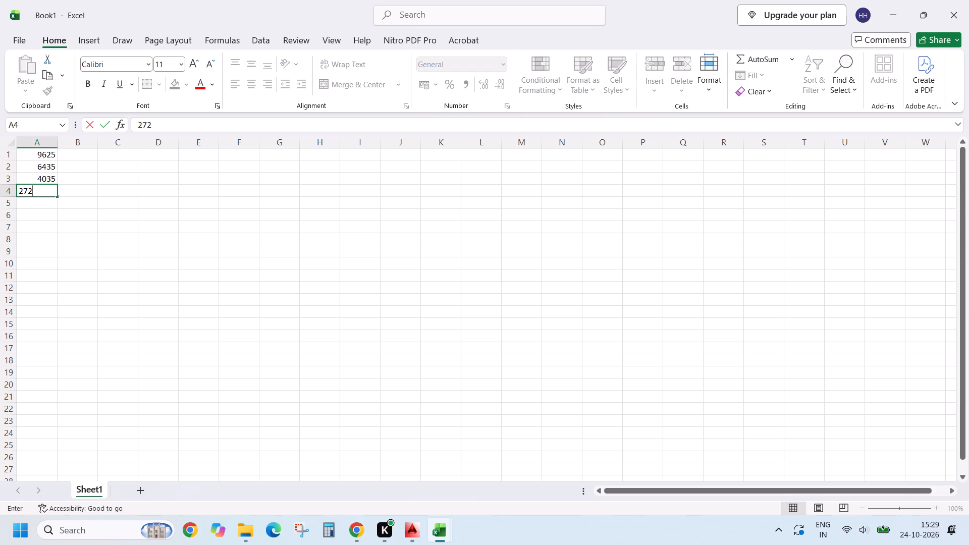
{"action": "key", "text": "BackSpace"}
{"action": "type", "text": "35"}
{"action": "key", "text": "Return"}
{"action": "type", "text": "2110"}
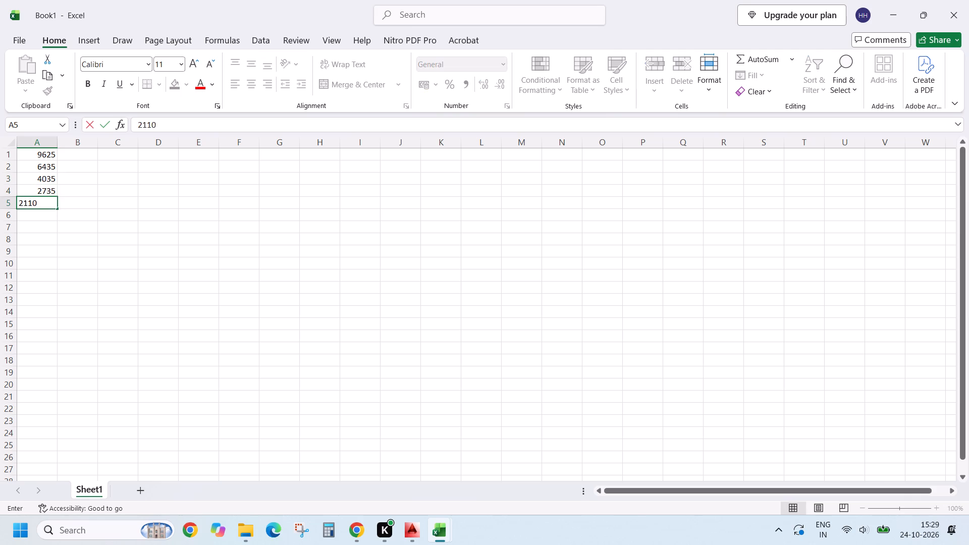
{"action": "key", "text": "Return"}
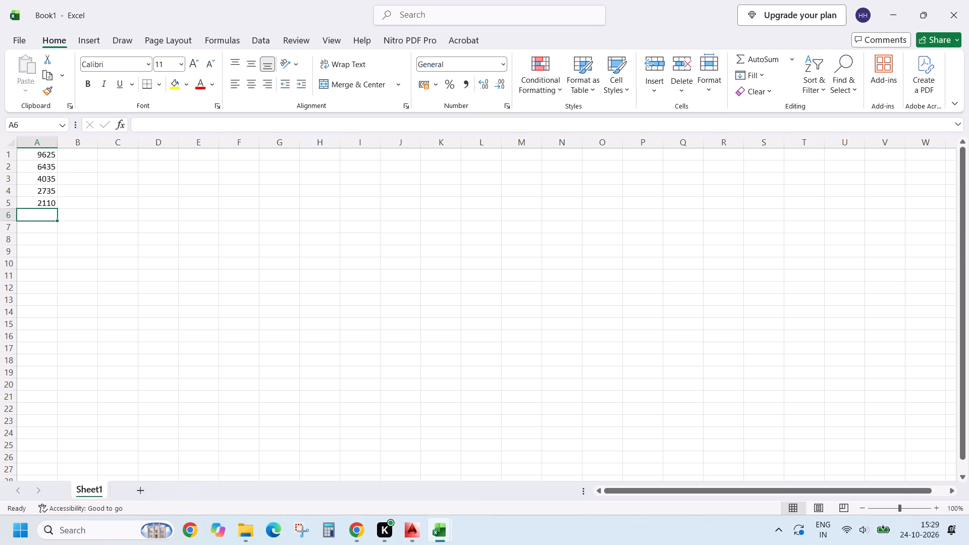
Enter the values 4, 2.5, 1.5, 1 and 0.75 down cells B1 to B5.
{"action": "key", "text": "Right"}
{"action": "key", "text": "ctrl+Up"}
{"action": "key", "text": "4"}
{"action": "key", "text": "Return"}
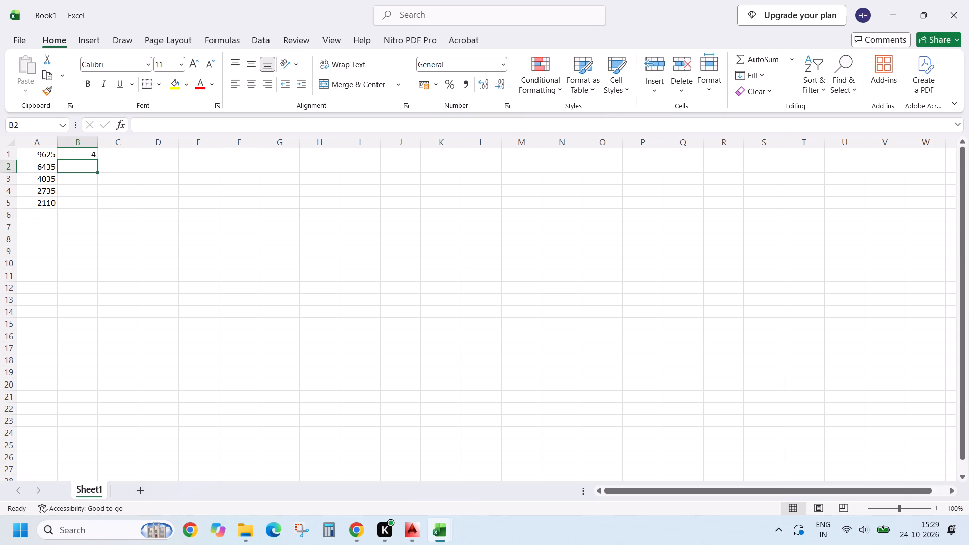
{"action": "type", "text": "2.5"}
{"action": "key", "text": "Return"}
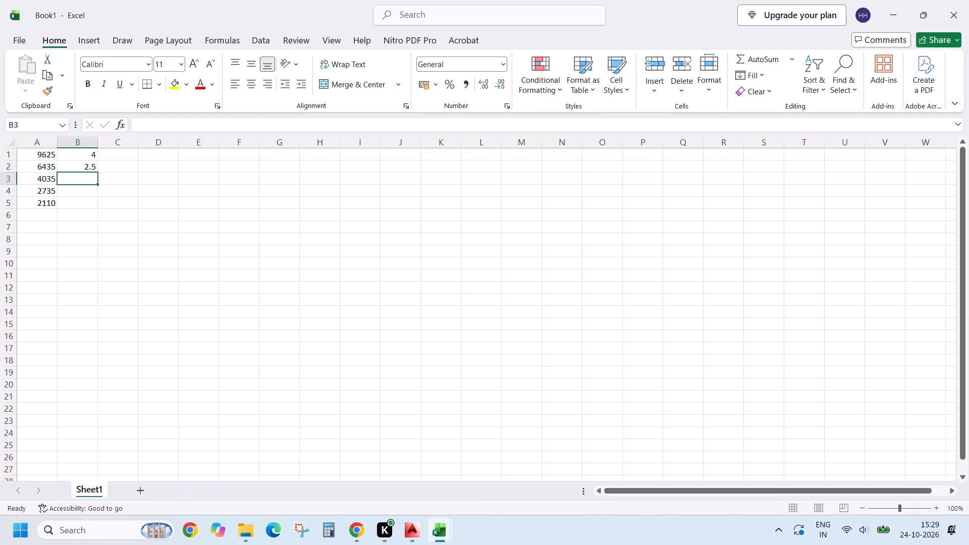
{"action": "type", "text": "1.5"}
{"action": "key", "text": "Return"}
{"action": "key", "text": "1"}
{"action": "key", "text": "Return"}
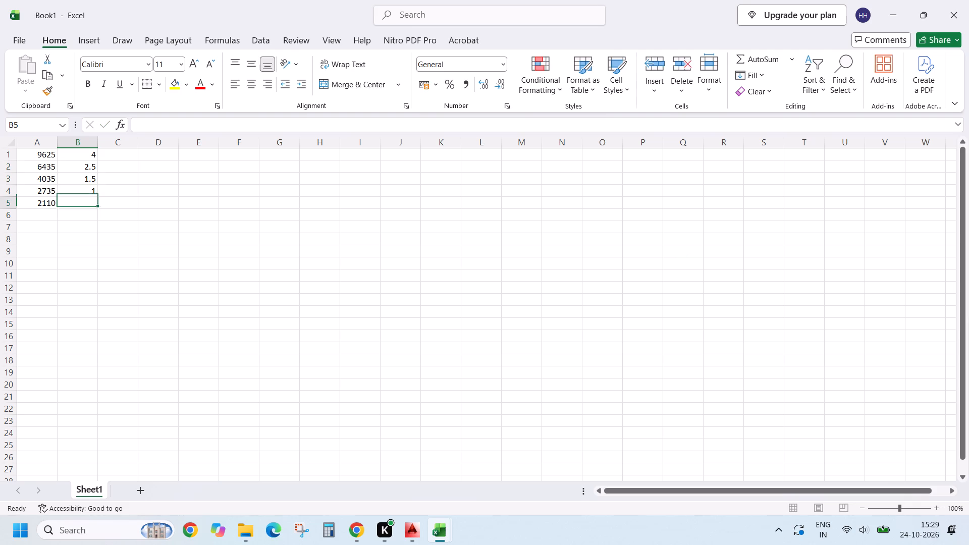
{"action": "type", "text": "0.75"}
{"action": "key", "text": "Return"}
Enter the values 4, 8, 16, 4 and 4 down cells C1 to C5.
{"action": "key", "text": "Right"}
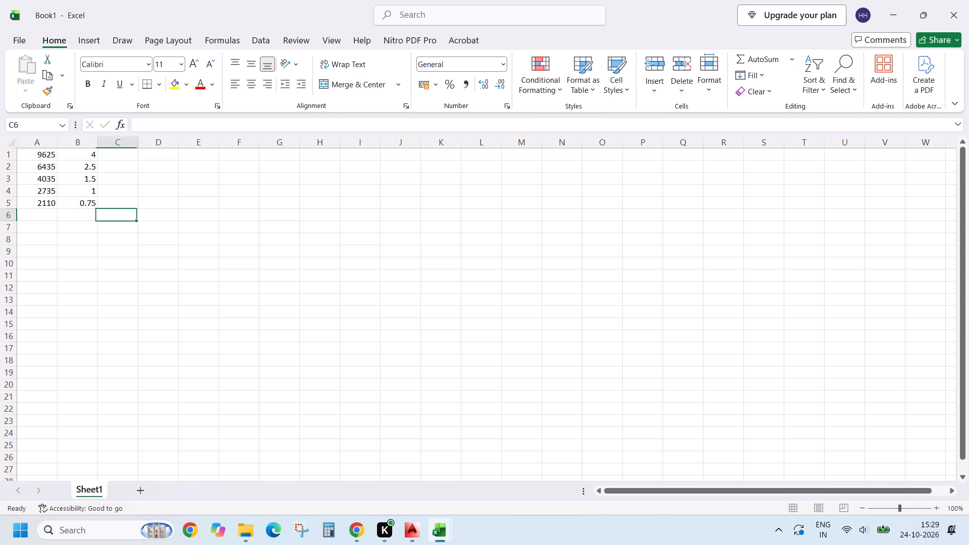
{"action": "key", "text": "ctrl+Up"}
{"action": "key", "text": "Down"}
{"action": "key", "text": "Up"}
{"action": "key", "text": "Up"}
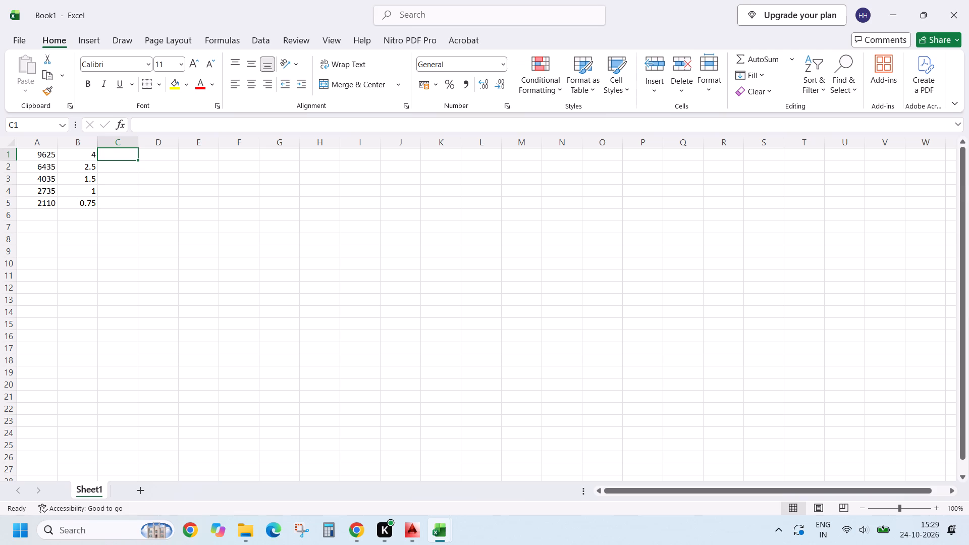
{"action": "key", "text": "4"}
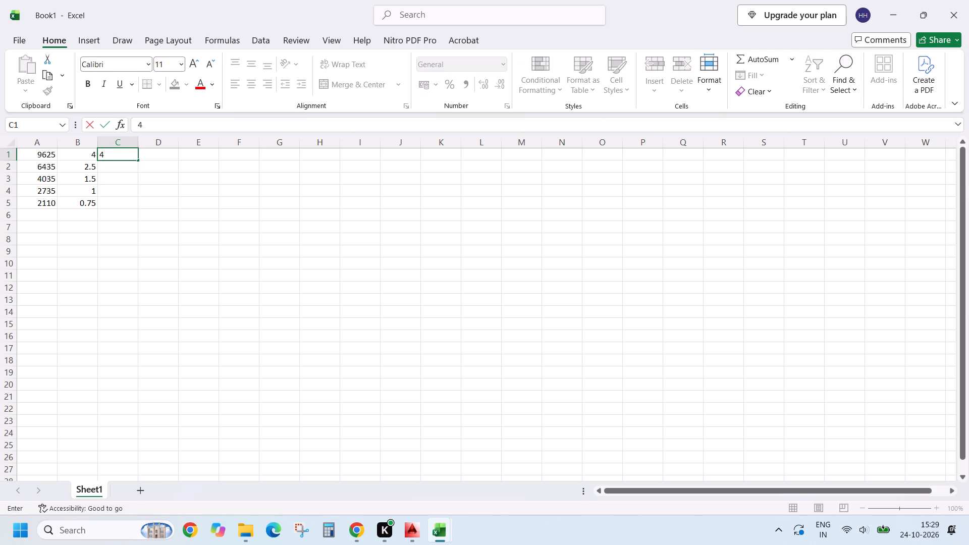
{"action": "key", "text": "Left"}
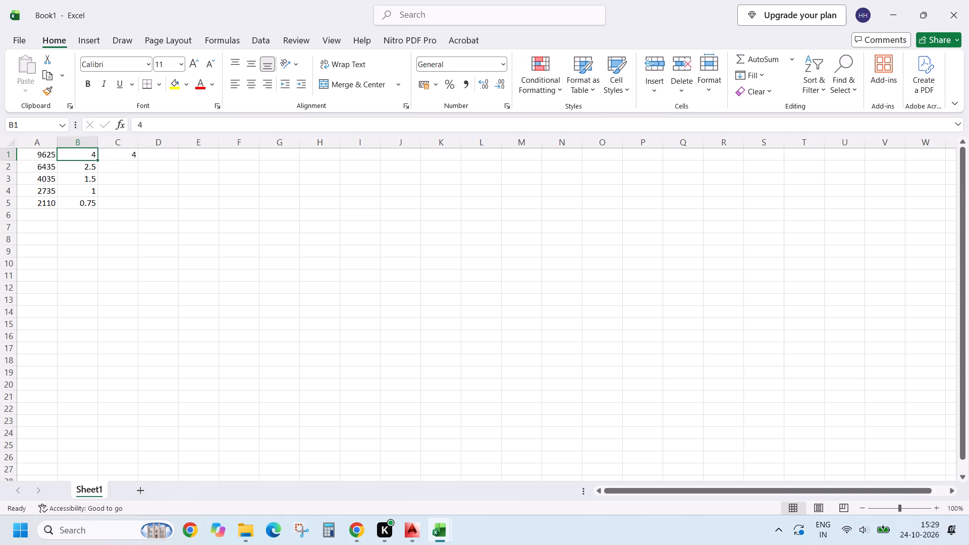
{"action": "key", "text": "Left"}
{"action": "key", "text": "Right"}
{"action": "key", "text": "Left"}
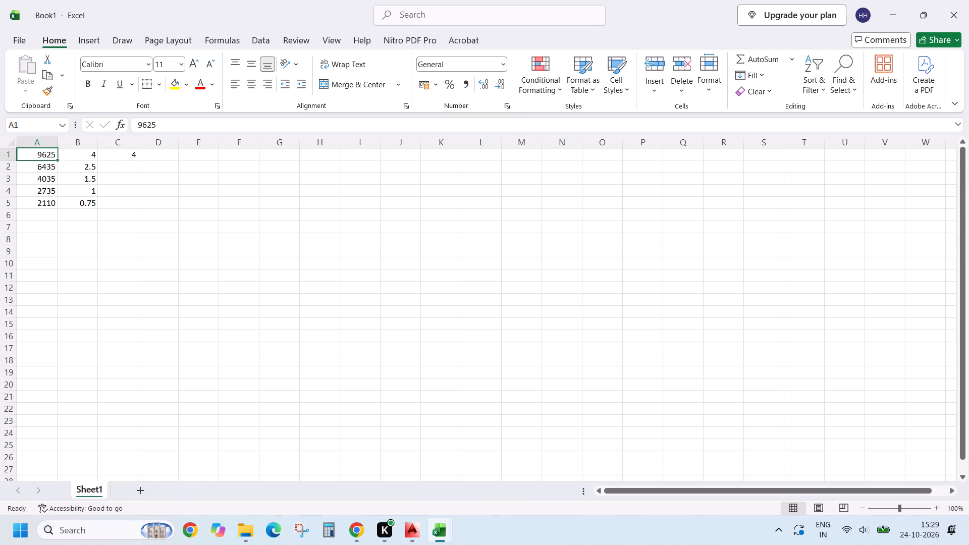
{"action": "key", "text": "Right"}
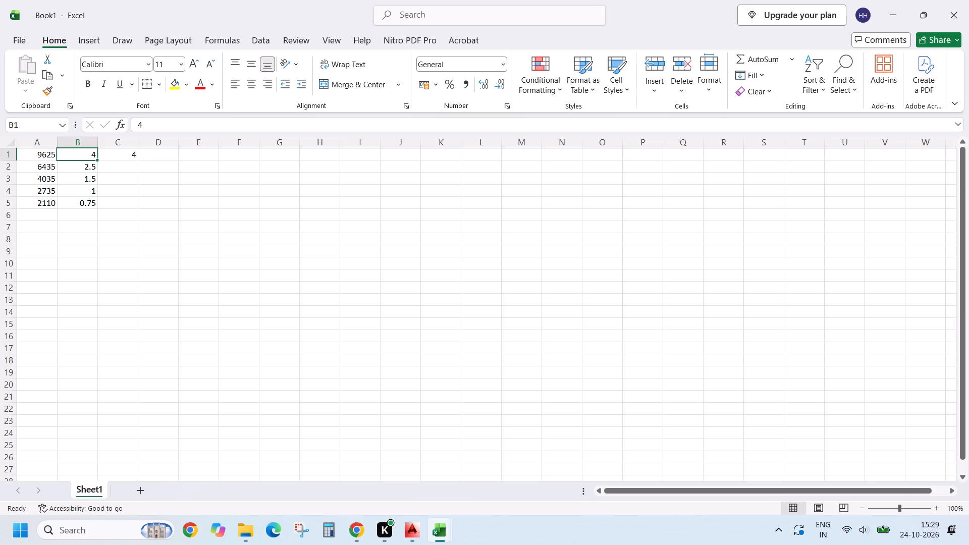
{"action": "key", "text": "Right"}
{"action": "key", "text": "Down"}
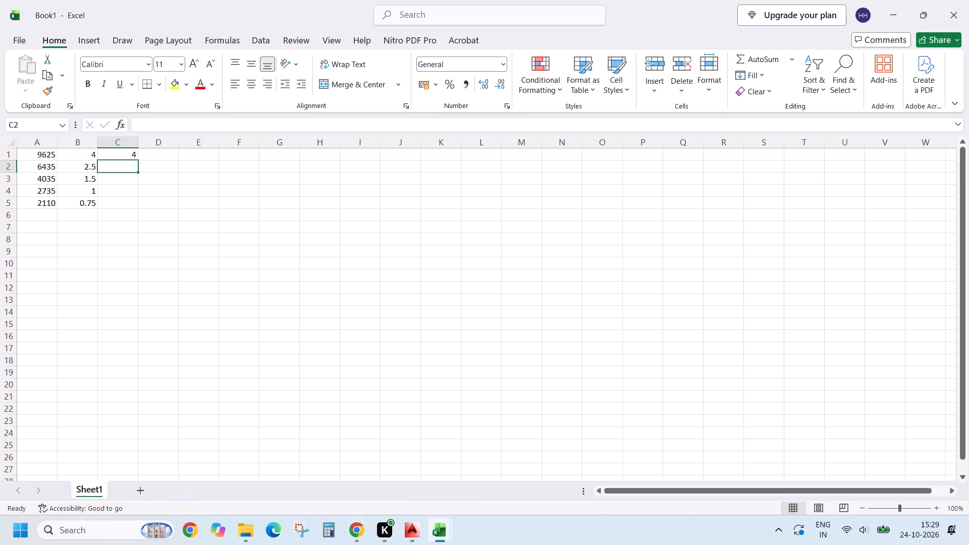
{"action": "key", "text": "Return"}
{"action": "type", "text": "16"}
{"action": "key", "text": "Up"}
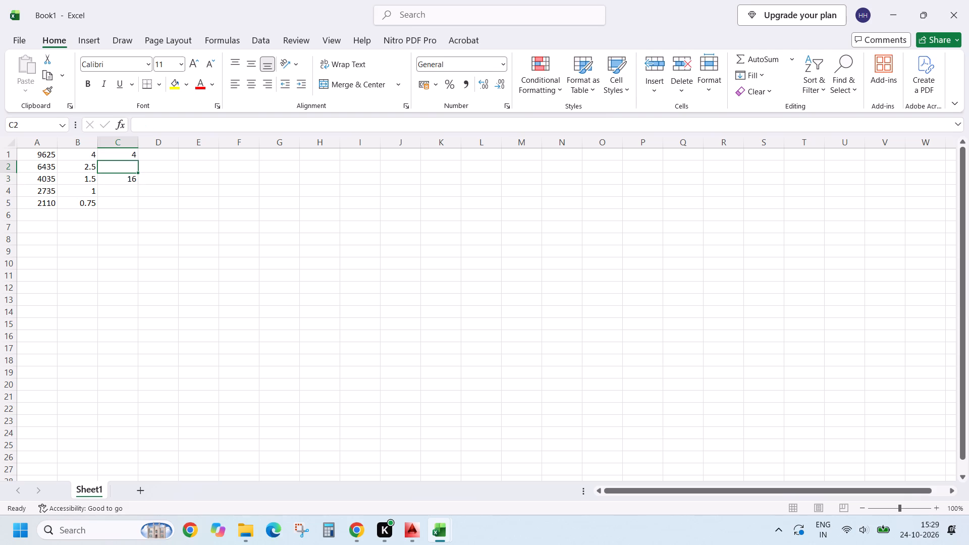
{"action": "key", "text": "8"}
{"action": "key", "text": "Return"}
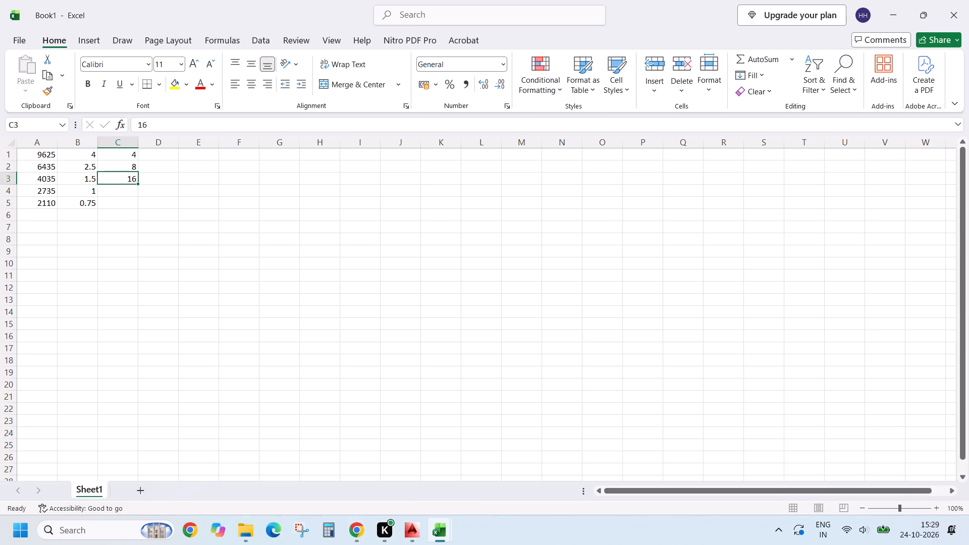
{"action": "key", "text": "Return"}
{"action": "key", "text": "4"}
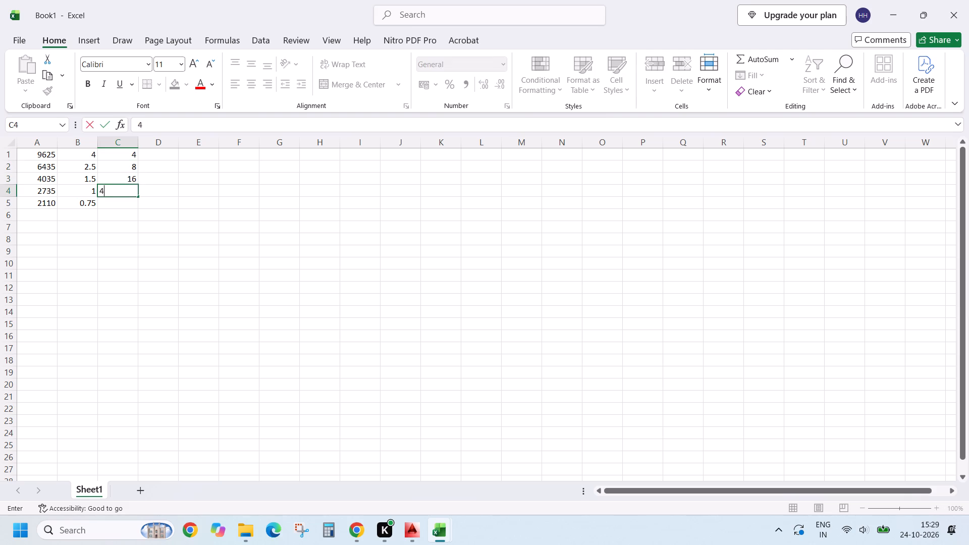
{"action": "key", "text": "Return"}
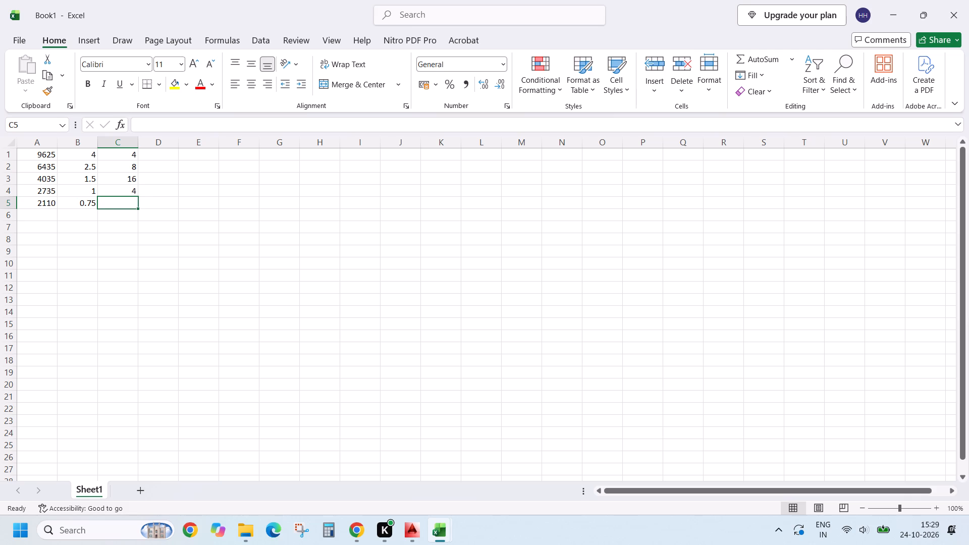
{"action": "key", "text": "4"}
{"action": "key", "text": "Return"}
Enter a formula in cell D1 that multiplies C1 by A1.
{"action": "key", "text": "Right"}
{"action": "key", "text": "Left"}
{"action": "key", "text": "Up"}
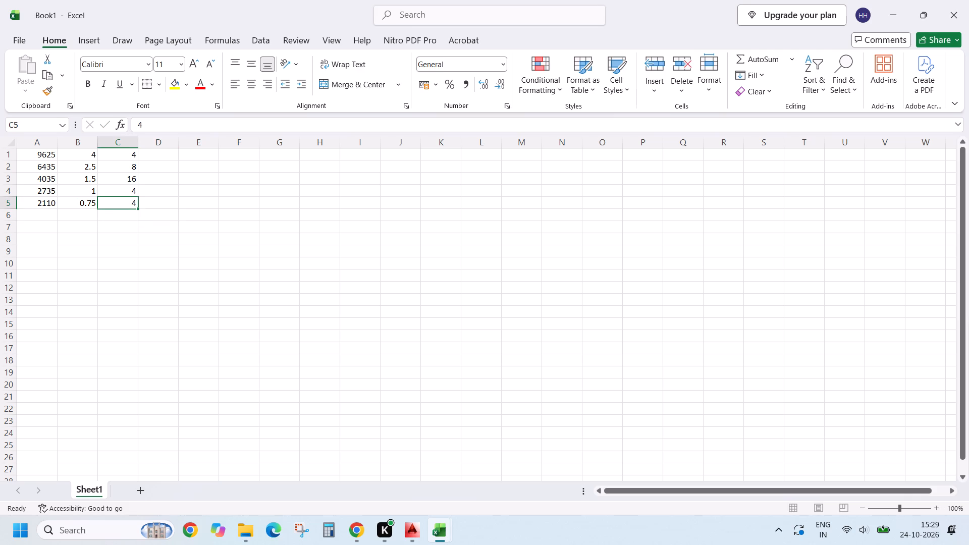
{"action": "key", "text": "ctrl+shift+Up"}
{"action": "key", "text": "Right"}
{"action": "key", "text": "Up"}
{"action": "key", "text": "Up"}
{"action": "key", "text": "Up"}
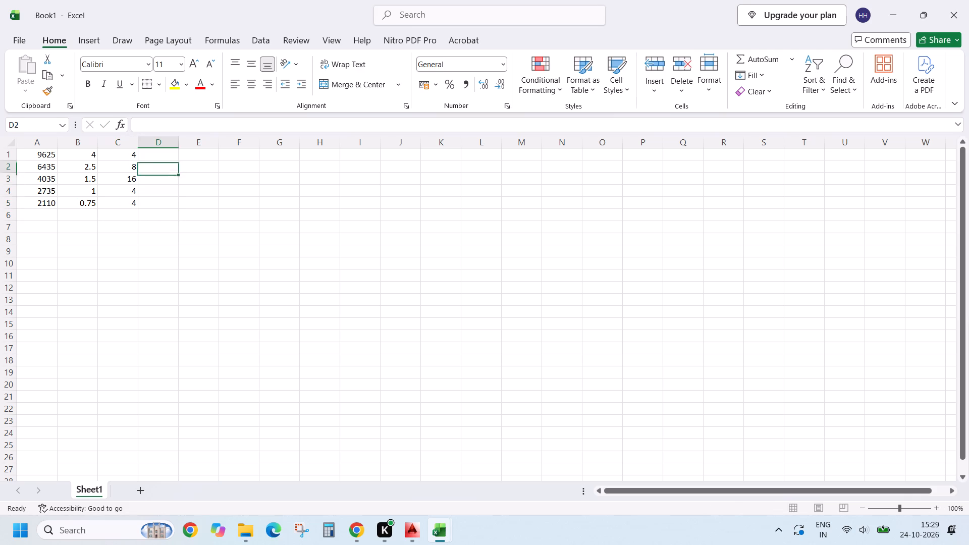
{"action": "key", "text": "Up"}
{"action": "key", "text": "plus"}
{"action": "key", "text": "Left"}
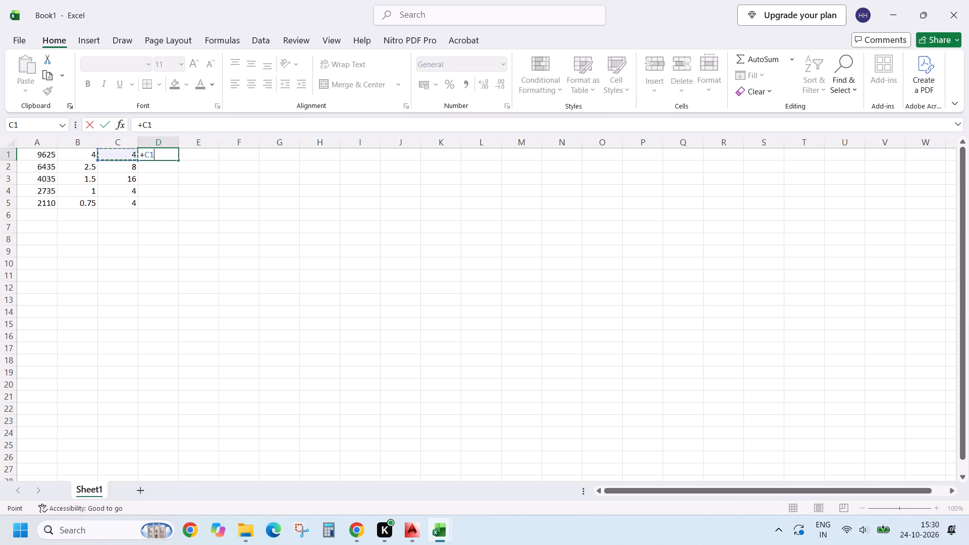
{"action": "key", "text": "asterisk"}
{"action": "key", "text": "Left"}
{"action": "key", "text": "Left"}
{"action": "key", "text": "Left"}
{"action": "key", "text": "Return"}
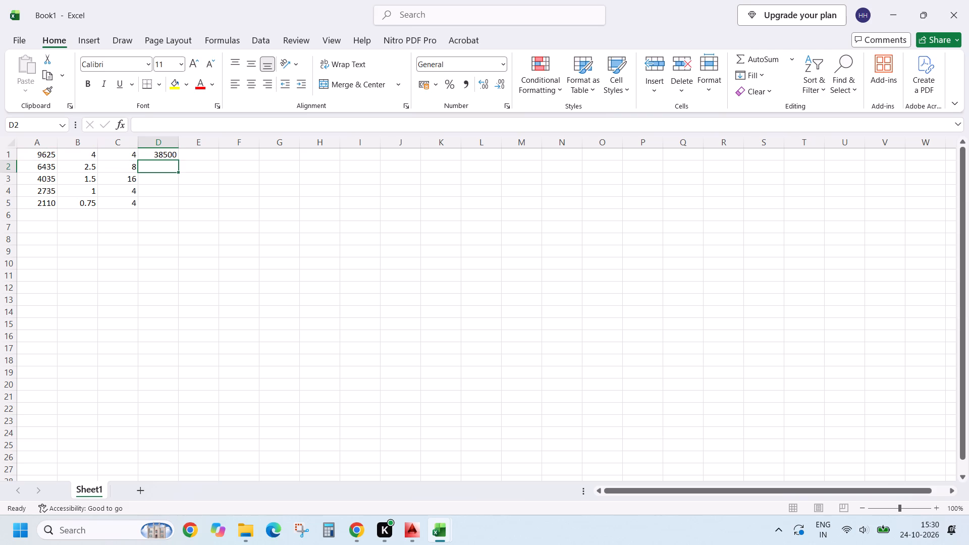
Copy the D1 product formula down through cell D5.
{"action": "key", "text": "Up"}
{"action": "key", "text": "ctrl+c"}
{"action": "key", "text": "shift+Down"}
{"action": "key", "text": "shift+Down"}
{"action": "key", "text": "shift+Down"}
{"action": "key", "text": "shift+Down"}
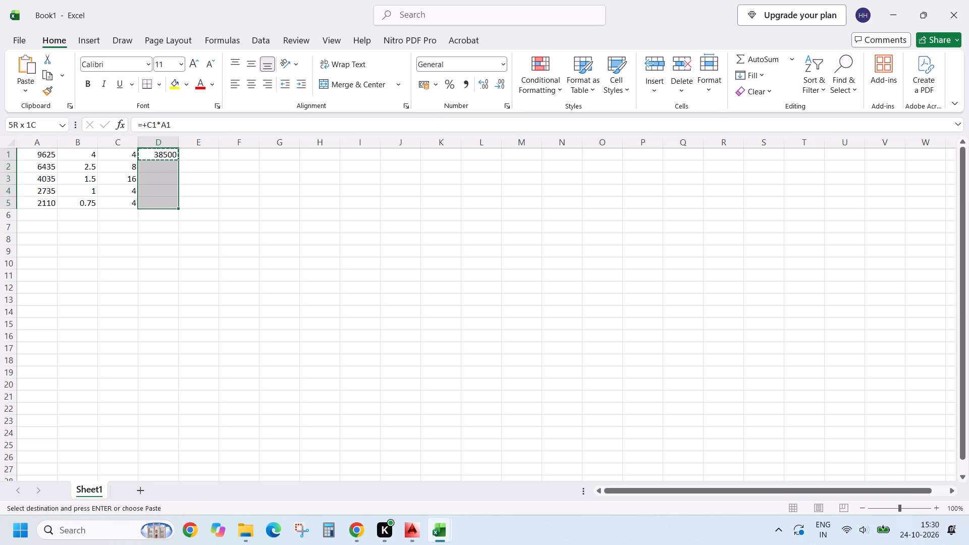
{"action": "key", "text": "Return"}
Total the products D1 to D5 with a SUM formula in cell D6.
{"action": "key", "text": "ctrl+Down"}
{"action": "key", "text": "Down"}
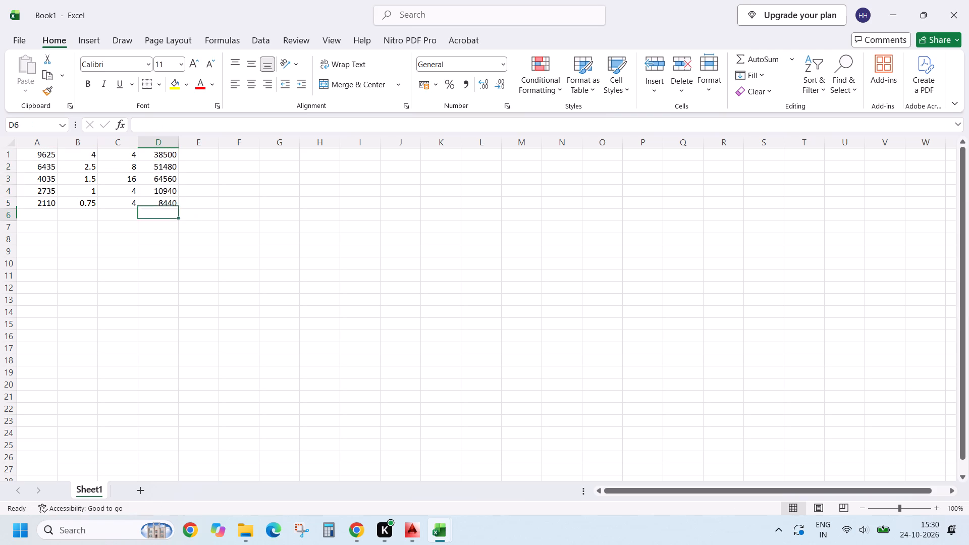
{"action": "key", "text": "Down"}
{"action": "key", "text": "Up"}
{"action": "key", "text": "alt+equal"}
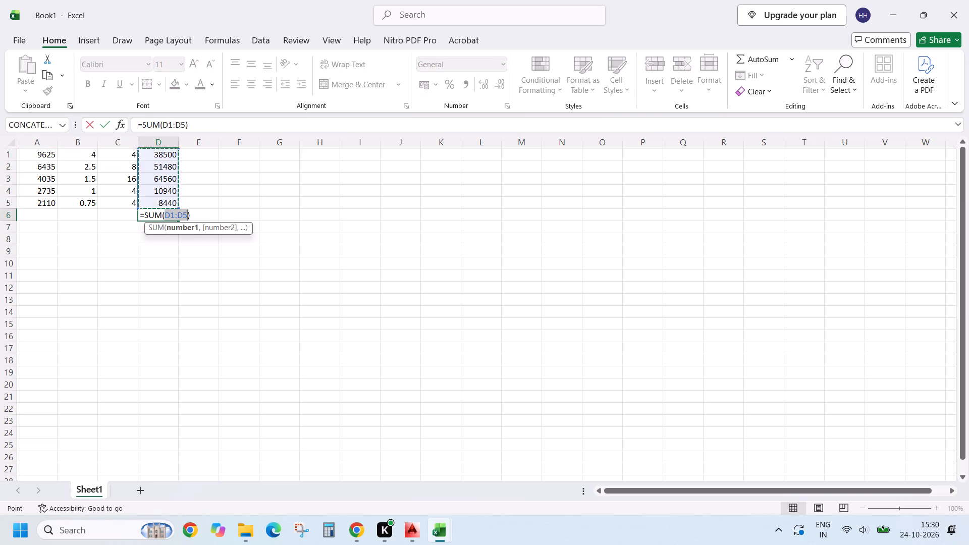
{"action": "key", "text": "Return"}
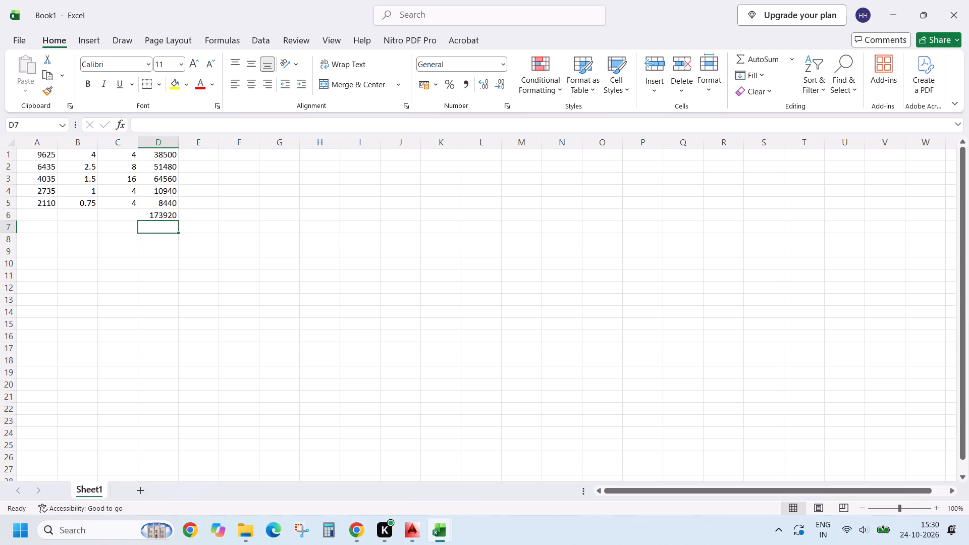
Enter a formula in cell D7 that multiplies the D6 total by 0.41.
{"action": "key", "text": "plus"}
{"action": "key", "text": "Up"}
{"action": "type", "text": "*0."}
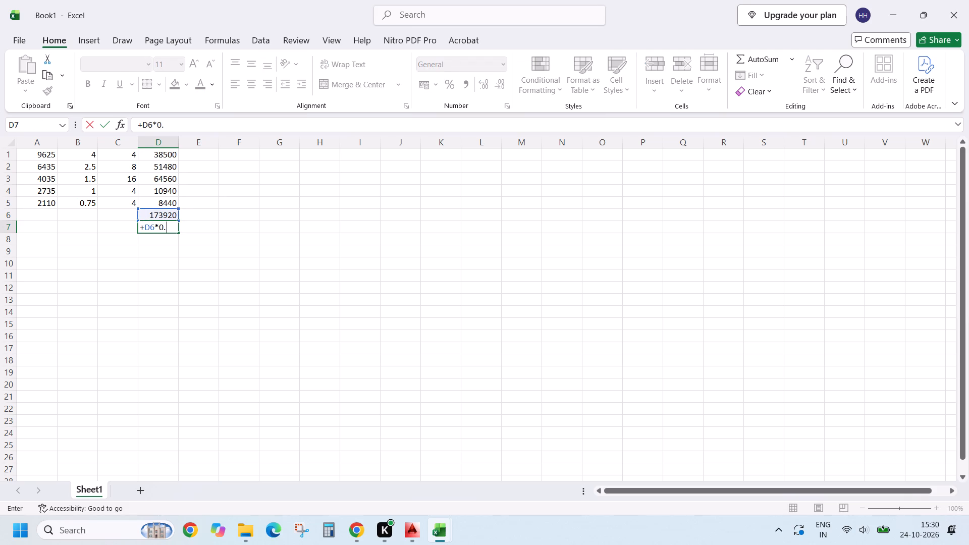
{"action": "type", "text": "41"}
{"action": "key", "text": "Return"}
Enter a formula in cell D8 that subtracts D7 from the D6 total.
{"action": "key", "text": "plus"}
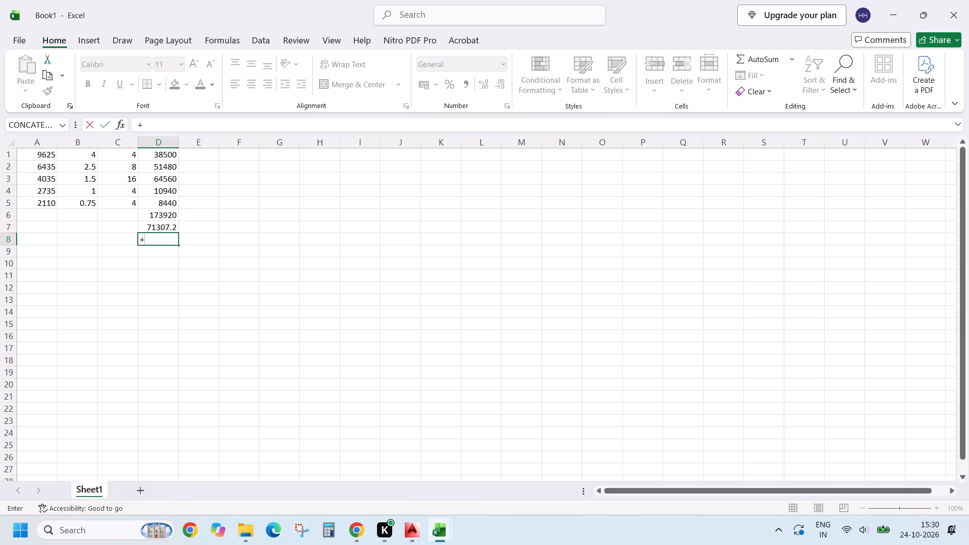
{"action": "key", "text": "Up"}
{"action": "key", "text": "Up"}
{"action": "key", "text": "minus"}
{"action": "key", "text": "Up"}
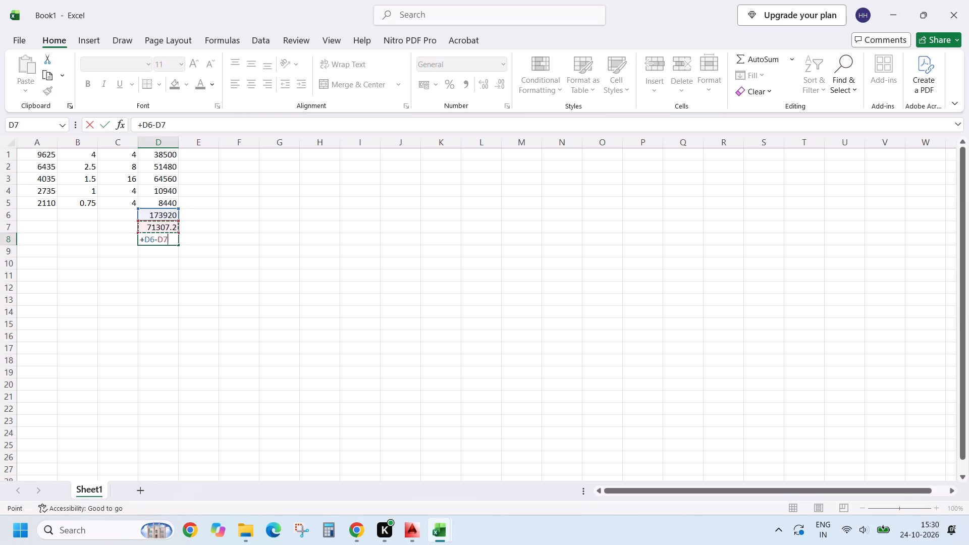
{"action": "key", "text": "Return"}
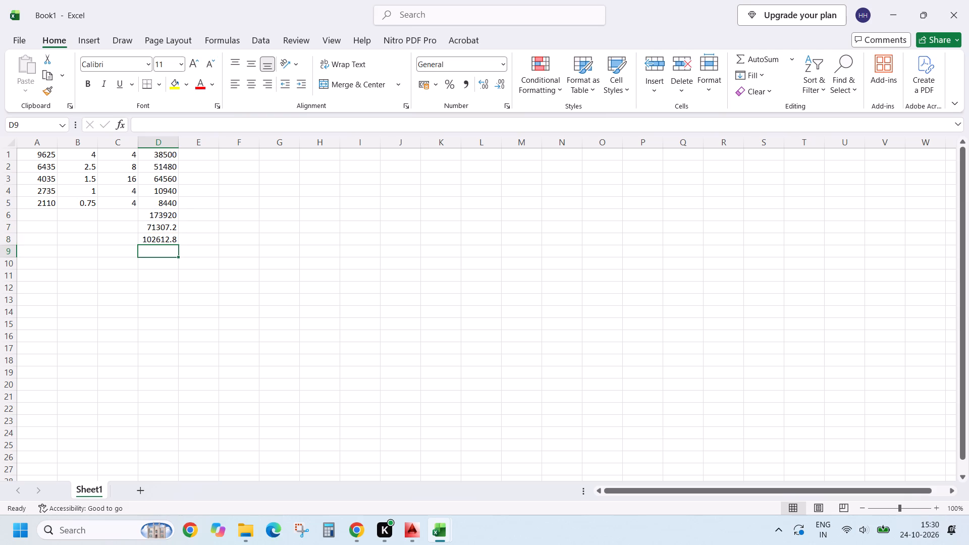
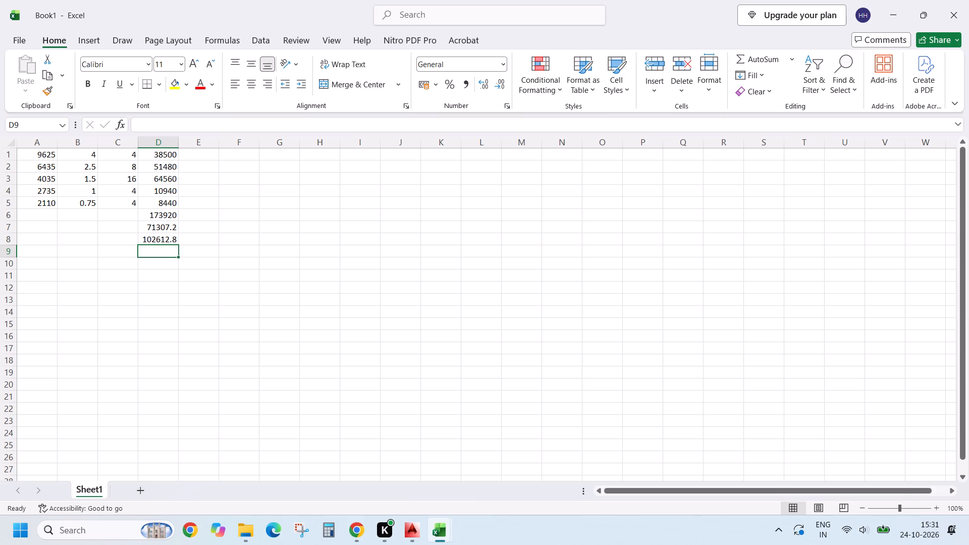
Enter the second set of rates 5830, 3890, 2430, 1660 and 1285 in cells F1 to F5.
{"action": "left_click", "coordinate": [235, 152]}
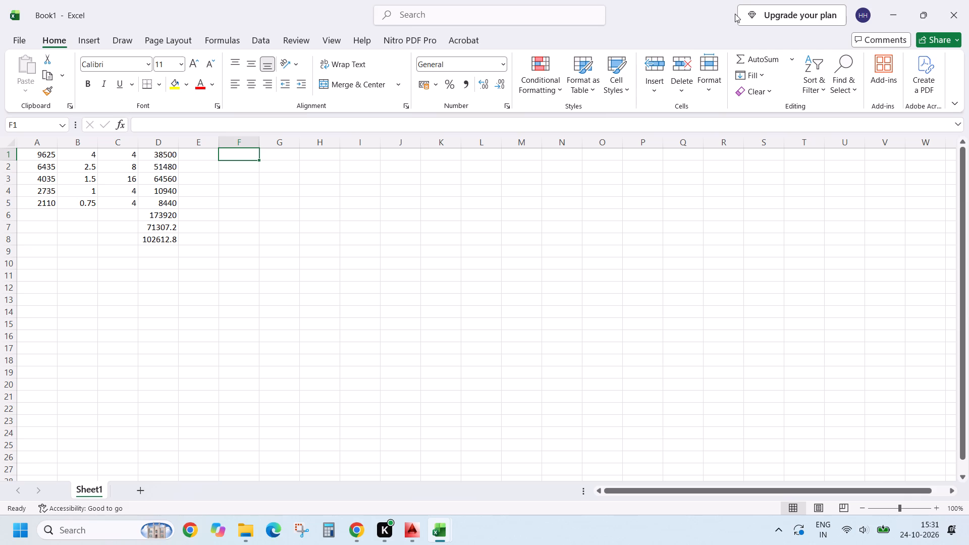
{"action": "type", "text": "5830"}
{"action": "key", "text": "Return"}
{"action": "type", "text": "3890"}
{"action": "key", "text": "Return"}
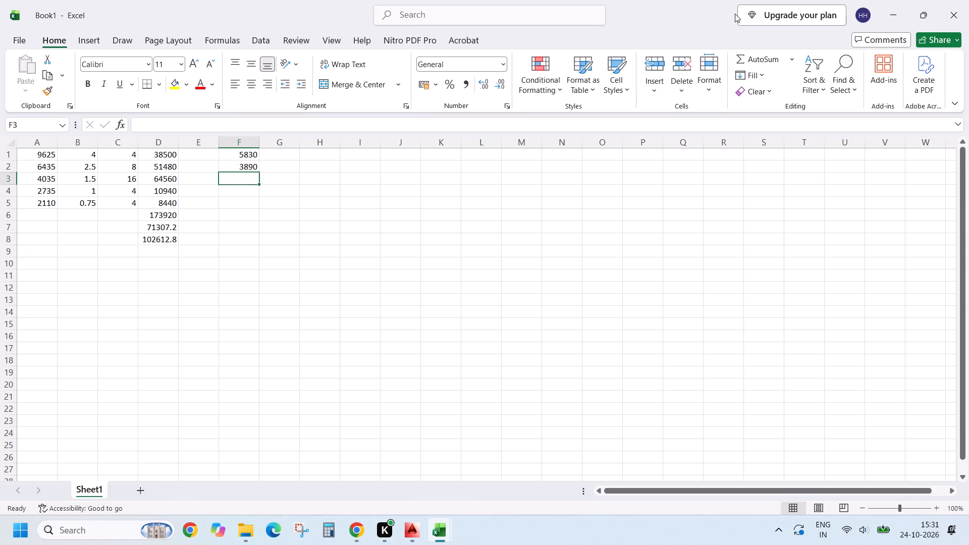
{"action": "type", "text": "2430"}
{"action": "key", "text": "Return"}
{"action": "type", "text": "163"}
{"action": "key", "text": "Escape"}
{"action": "type", "text": "1660"}
{"action": "key", "text": "Return"}
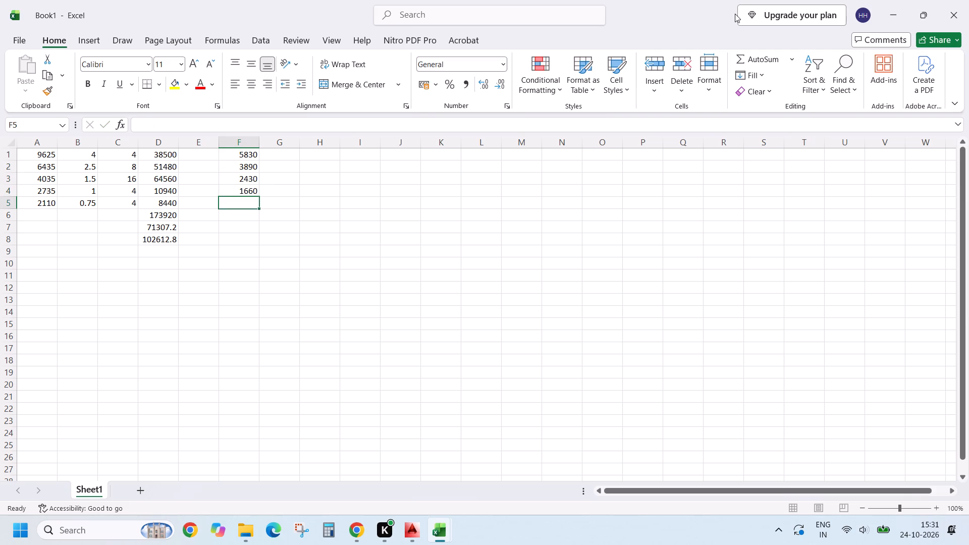
{"action": "type", "text": "1285"}
{"action": "key", "text": "Return"}
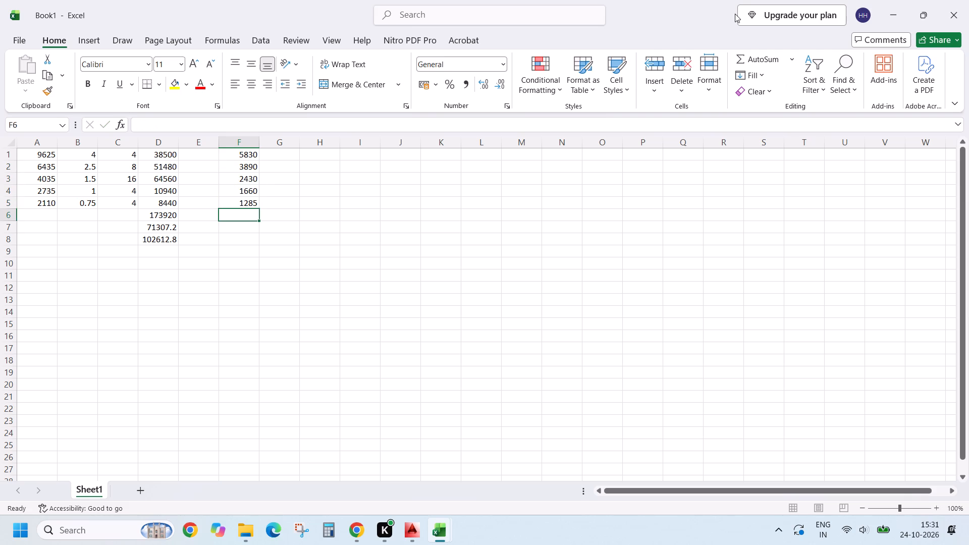
Enter a formula in cell G1 that multiplies the quantity in C1 by the rate in F1.
{"action": "key", "text": "Right"}
{"action": "key", "text": "Up"}
{"action": "key", "text": "Up"}
{"action": "key", "text": "Up"}
{"action": "key", "text": "Up"}
{"action": "key", "text": "Up"}
{"action": "key", "text": "plus"}
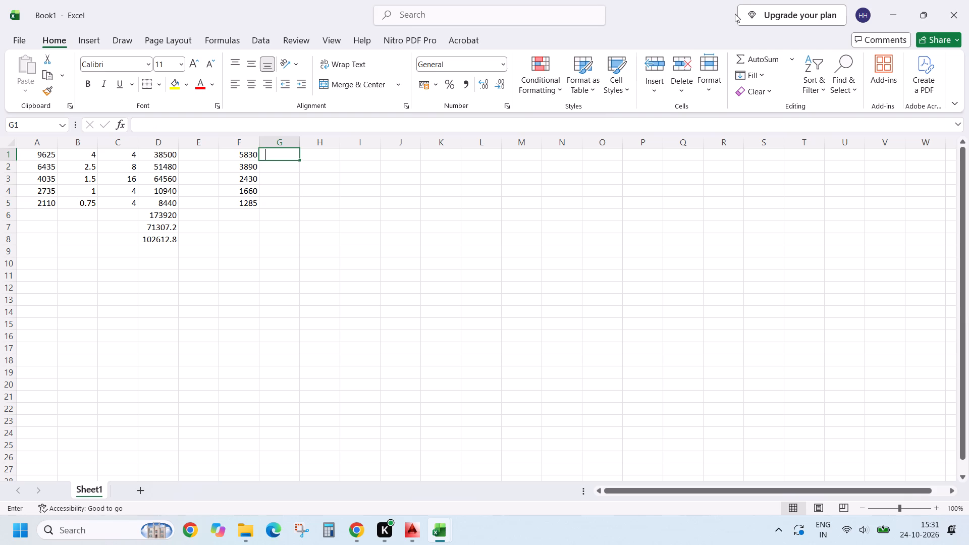
{"action": "key", "text": "Left"}
{"action": "key", "text": "Left"}
{"action": "key", "text": "Left"}
{"action": "key", "text": "Left"}
{"action": "key", "text": "Left"}
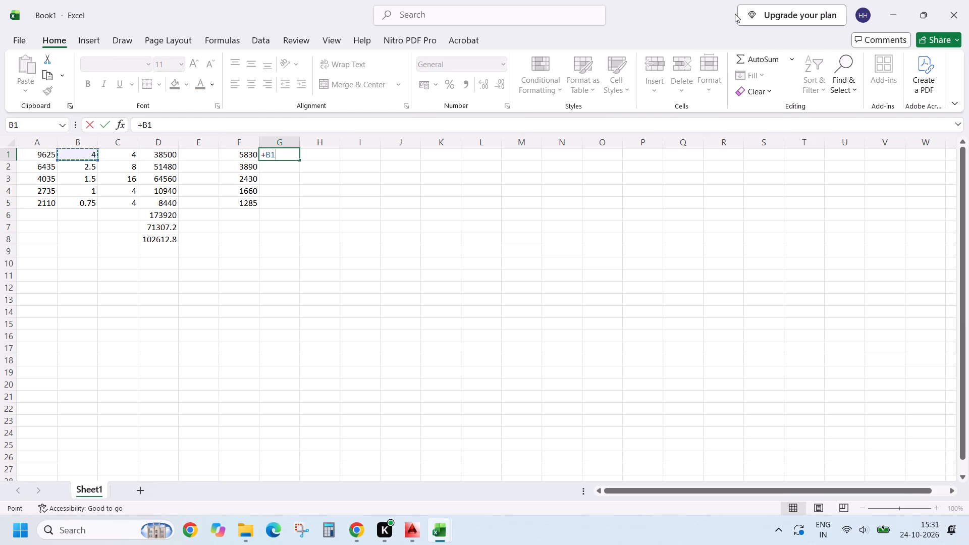
{"action": "key", "text": "Right"}
{"action": "key", "text": "asterisk"}
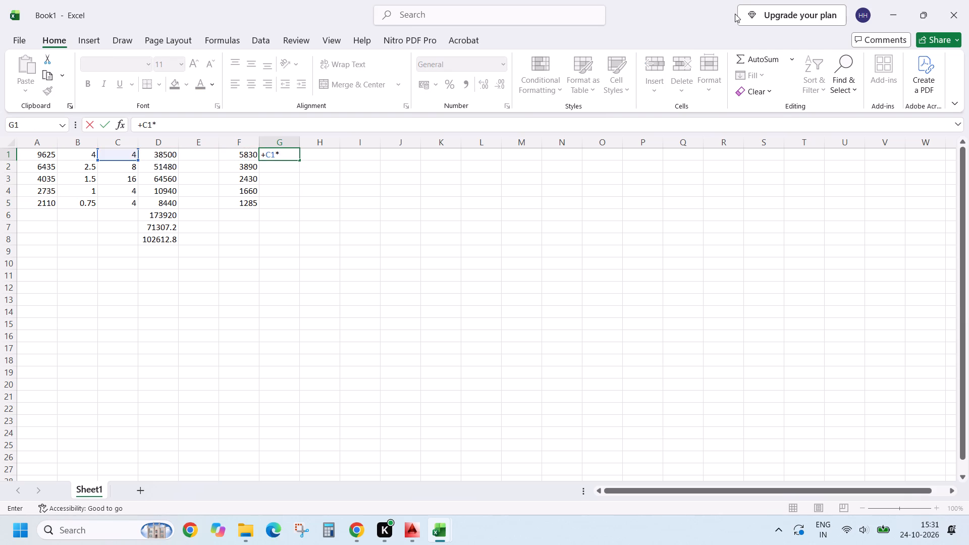
{"action": "key", "text": "Left"}
{"action": "key", "text": "Return"}
Copy the G1 product formula down through cell G5.
{"action": "key", "text": "Up"}
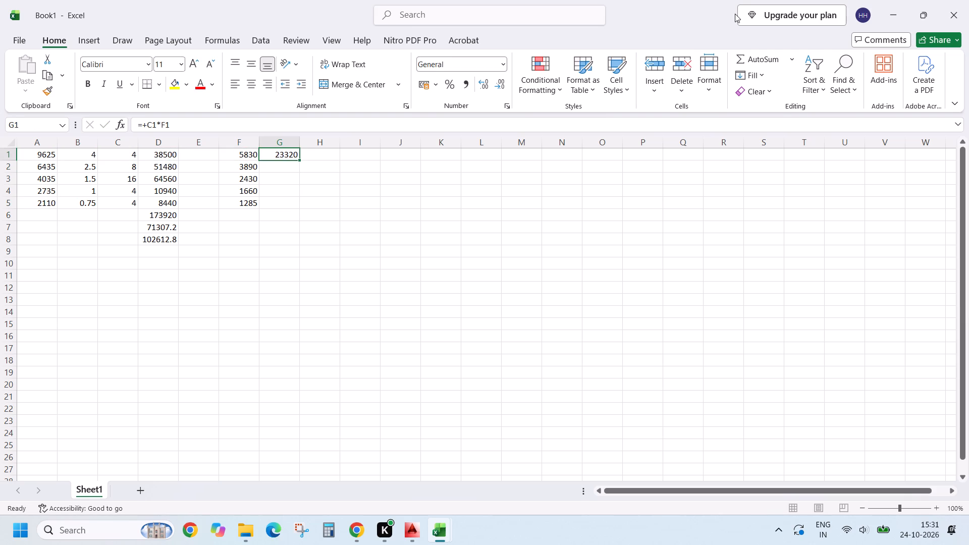
{"action": "key", "text": "ctrl+c"}
{"action": "key", "text": "shift+Down"}
{"action": "key", "text": "shift+Down"}
{"action": "key", "text": "shift+Down"}
{"action": "key", "text": "shift+Down"}
{"action": "key", "text": "Return"}
Total the products G1 to G5 with a SUM formula in cell G6.
{"action": "key", "text": "ctrl+Down"}
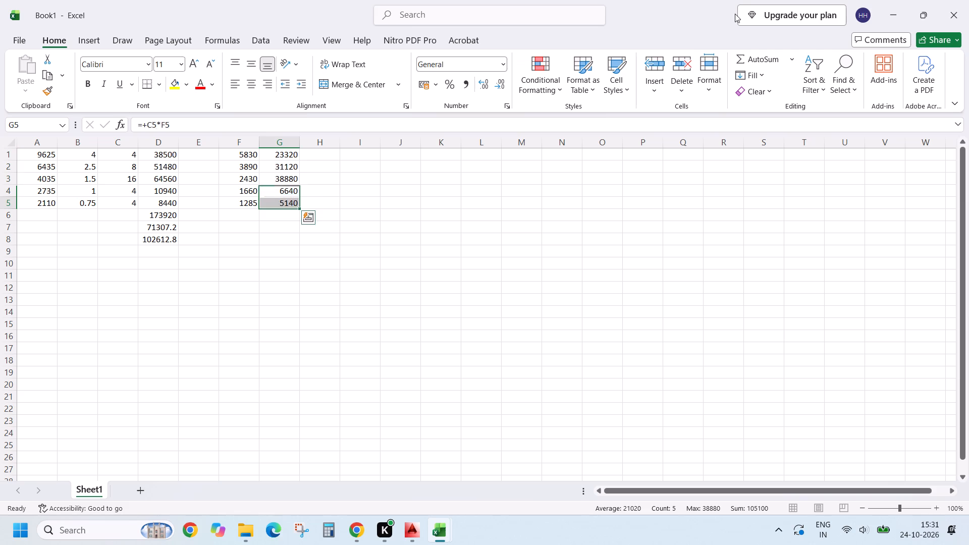
{"action": "key", "text": "Down"}
{"action": "key", "text": "alt+equal"}
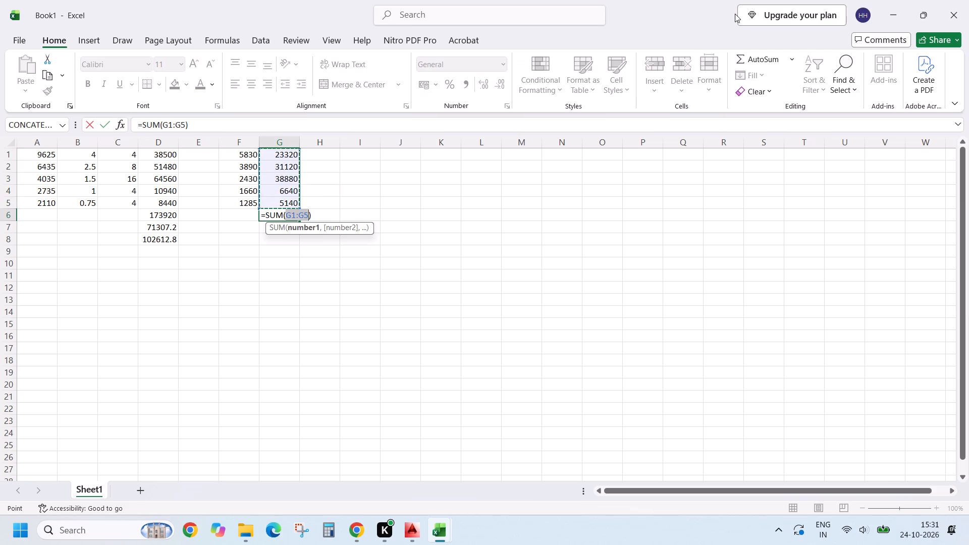
{"action": "key", "text": "Return"}
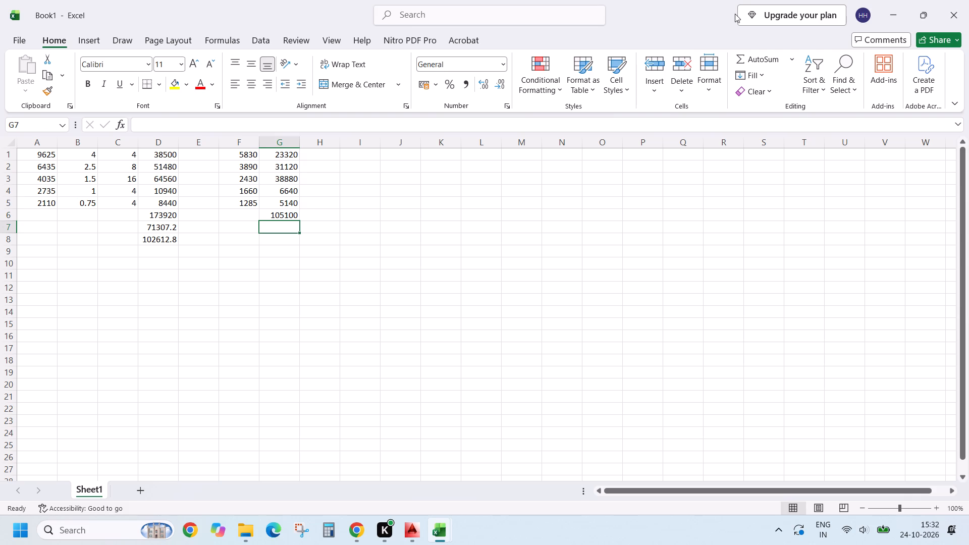
Enter a formula in cell G7 that subtracts the discounted total in D8 from the G6 total.
{"action": "key", "text": "plus"}
{"action": "key", "text": "Up"}
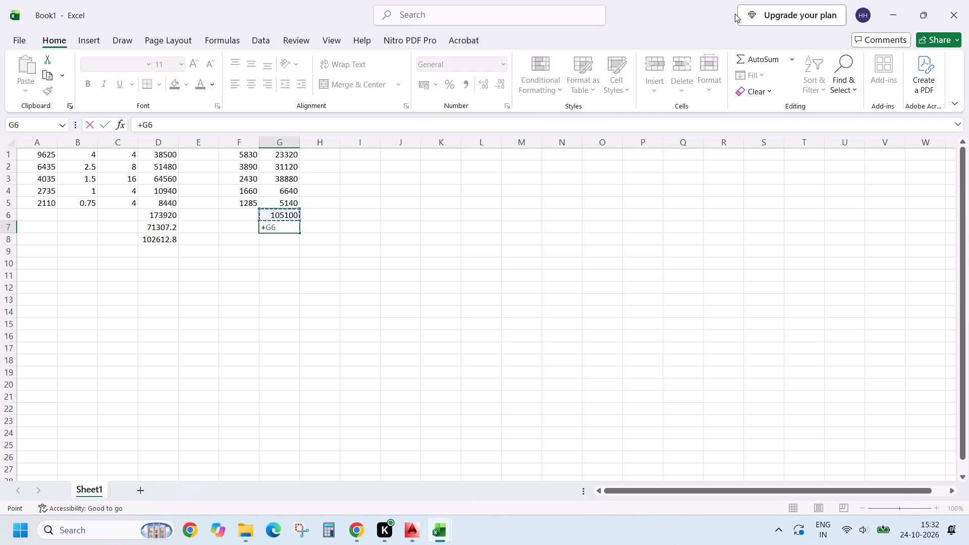
{"action": "key", "text": "minus"}
{"action": "key", "text": "Up"}
{"action": "key", "text": "Left"}
{"action": "key", "text": "Down"}
{"action": "key", "text": "Left"}
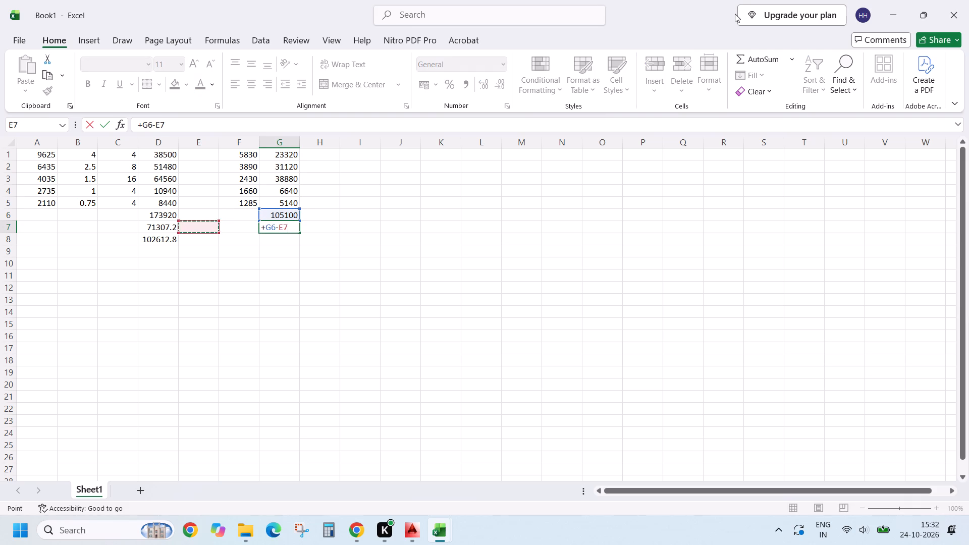
{"action": "key", "text": "Down"}
{"action": "key", "text": "Left"}
{"action": "key", "text": "Return"}
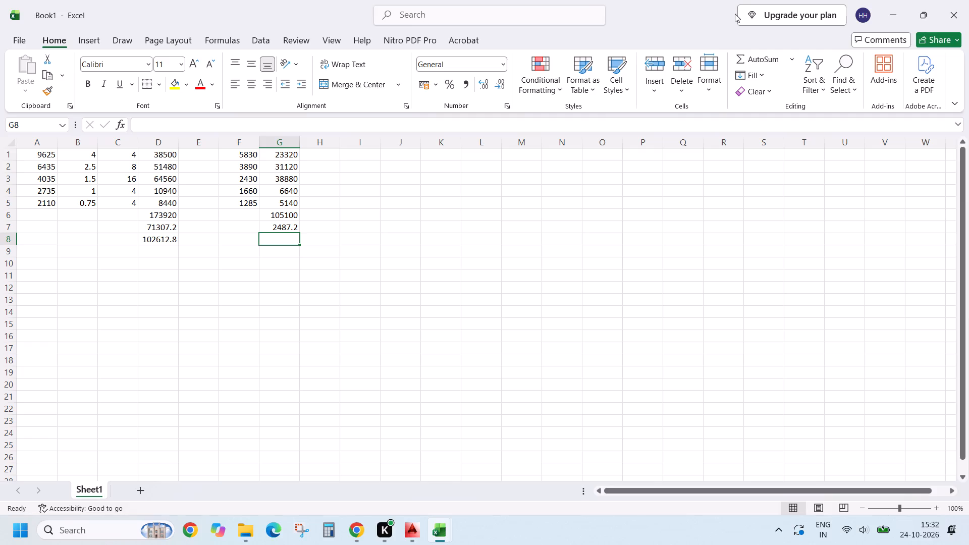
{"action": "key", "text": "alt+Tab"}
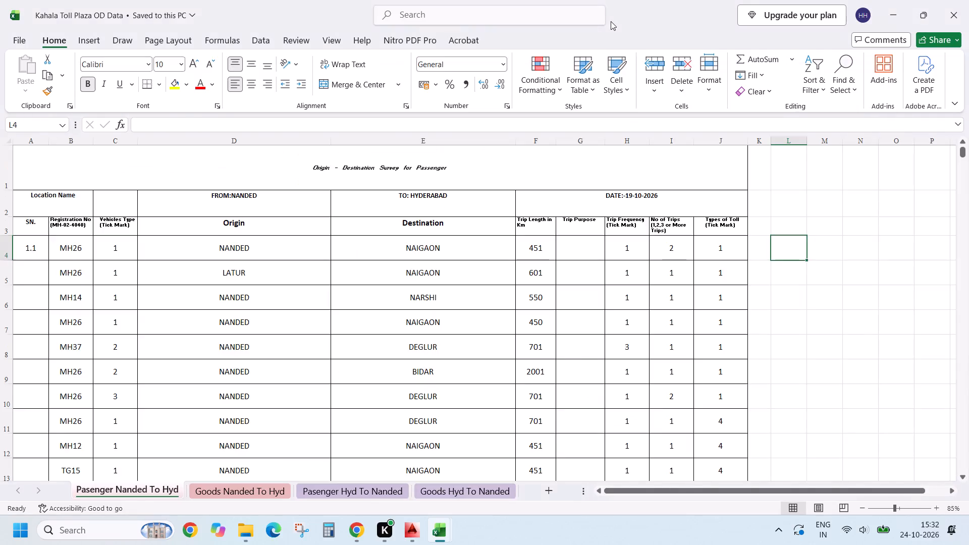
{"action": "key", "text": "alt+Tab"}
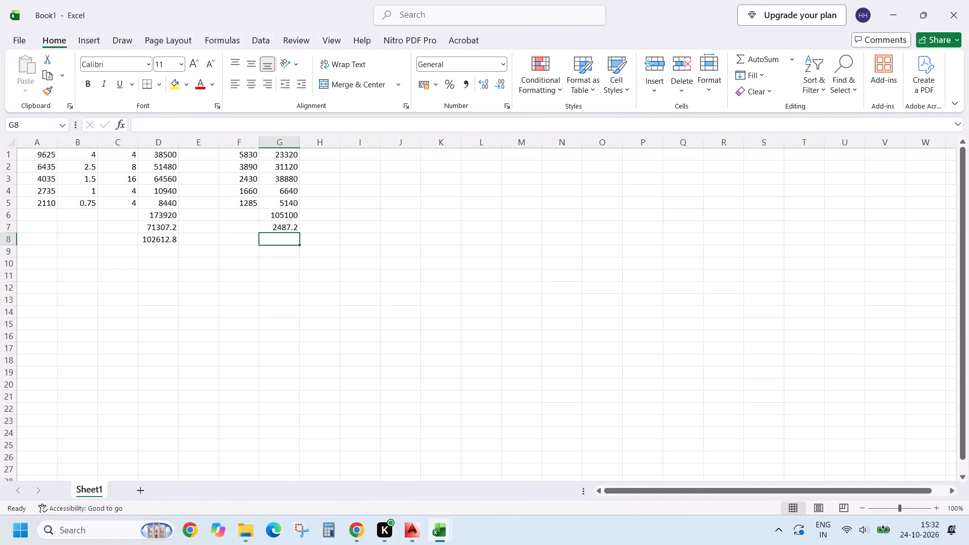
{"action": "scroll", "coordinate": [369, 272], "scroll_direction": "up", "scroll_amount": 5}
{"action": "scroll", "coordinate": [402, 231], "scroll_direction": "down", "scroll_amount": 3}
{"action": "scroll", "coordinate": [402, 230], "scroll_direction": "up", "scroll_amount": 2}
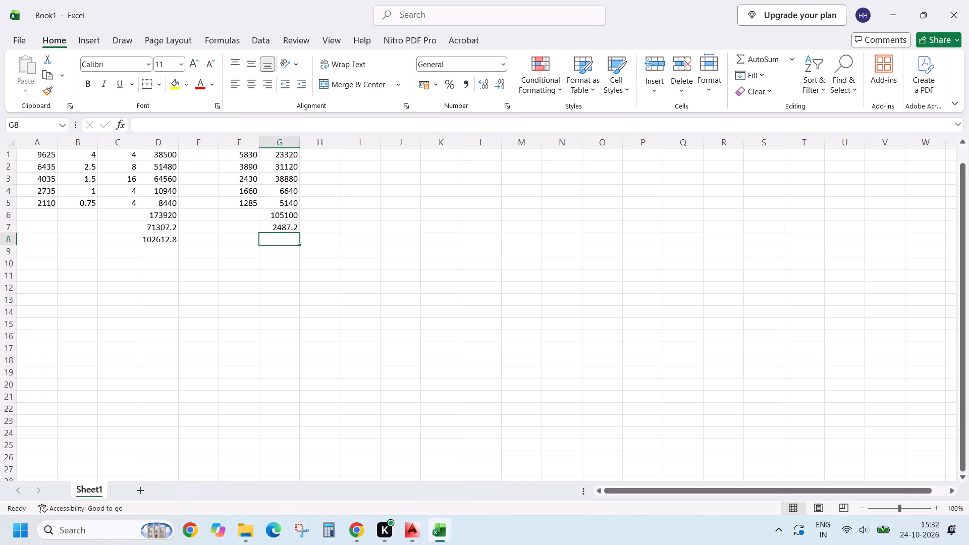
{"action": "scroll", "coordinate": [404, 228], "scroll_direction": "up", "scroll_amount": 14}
Switch to the Kahala Toll Plaza OD Data workbook and save it.
{"action": "key", "text": "alt+Tab"}
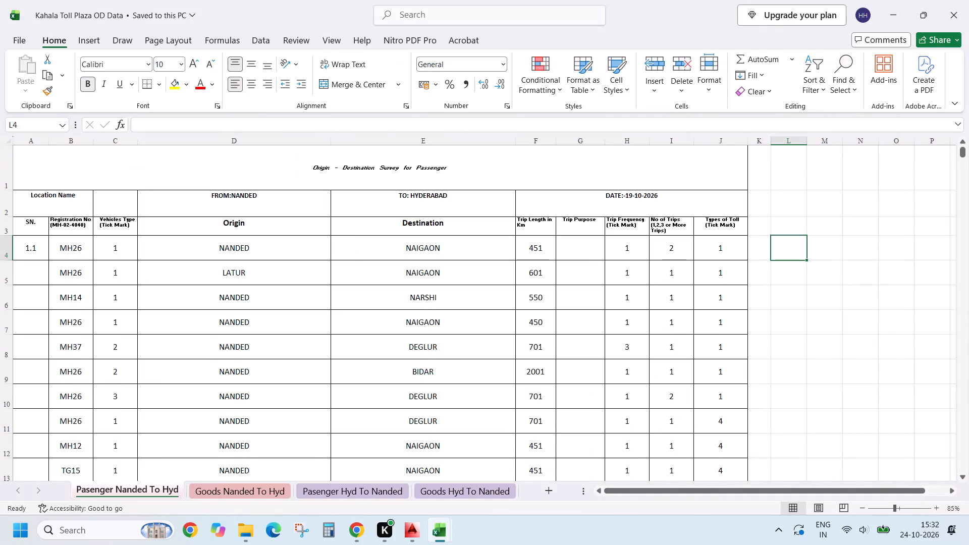
{"action": "scroll", "coordinate": [410, 221], "scroll_direction": "up", "scroll_amount": 4}
{"action": "key", "text": "ctrl+s"}
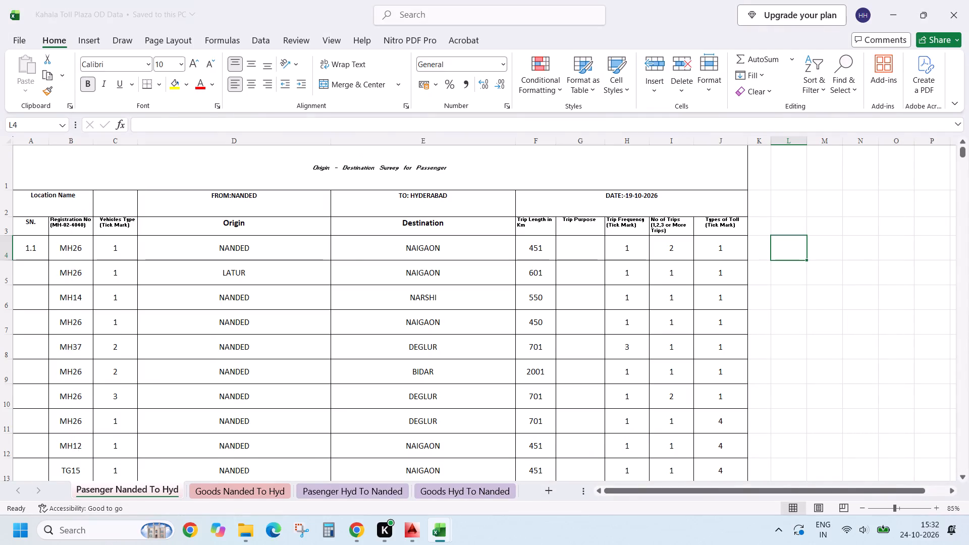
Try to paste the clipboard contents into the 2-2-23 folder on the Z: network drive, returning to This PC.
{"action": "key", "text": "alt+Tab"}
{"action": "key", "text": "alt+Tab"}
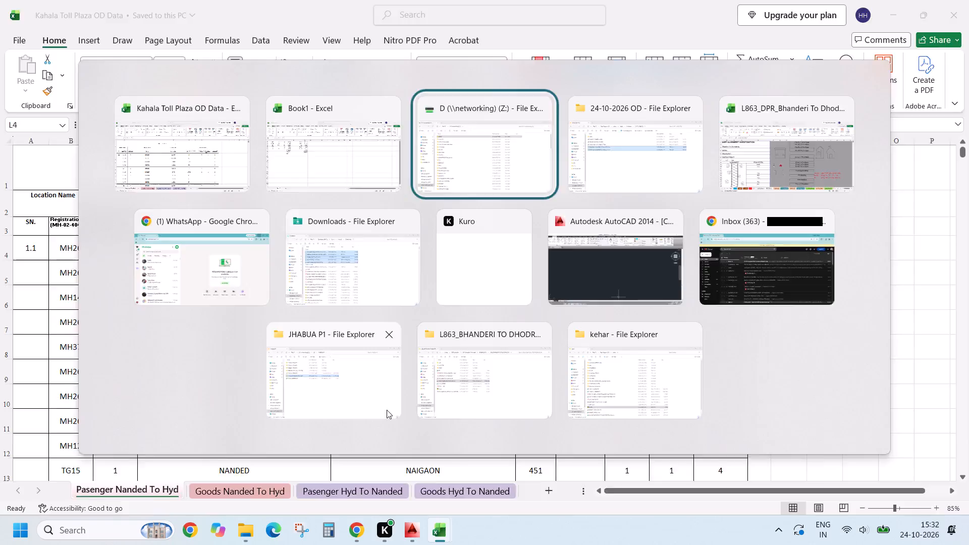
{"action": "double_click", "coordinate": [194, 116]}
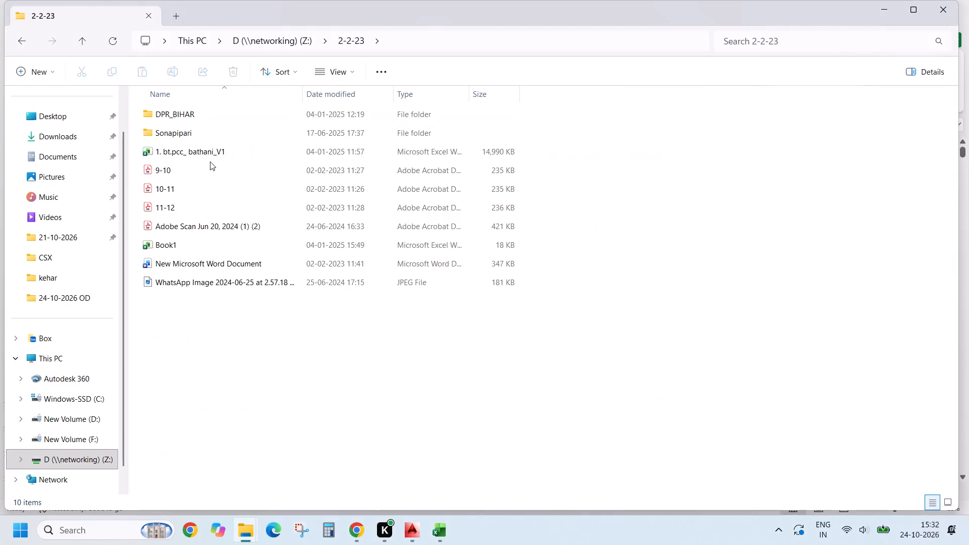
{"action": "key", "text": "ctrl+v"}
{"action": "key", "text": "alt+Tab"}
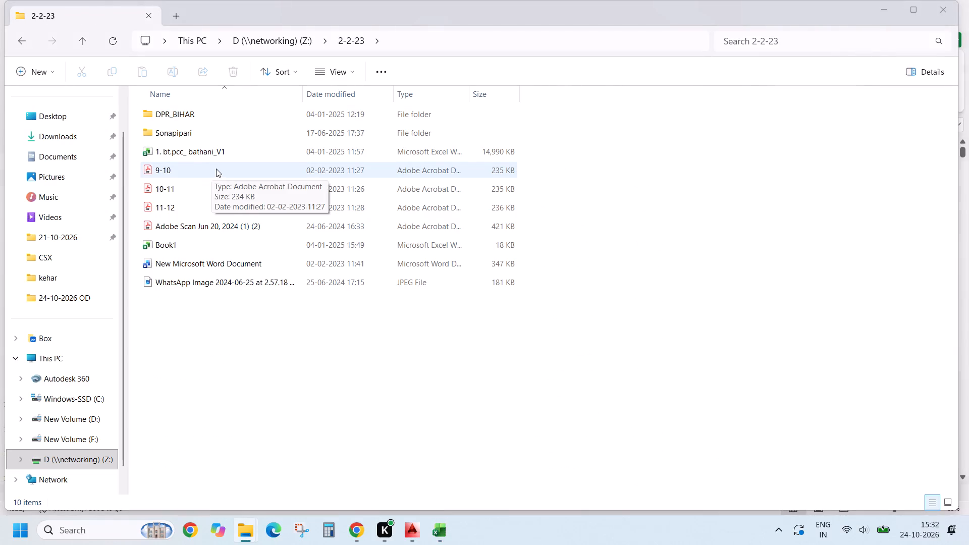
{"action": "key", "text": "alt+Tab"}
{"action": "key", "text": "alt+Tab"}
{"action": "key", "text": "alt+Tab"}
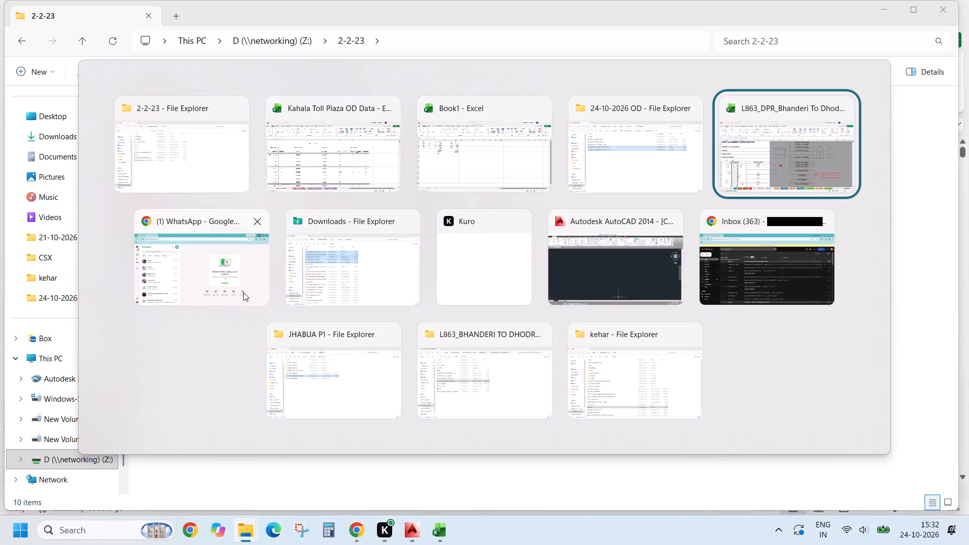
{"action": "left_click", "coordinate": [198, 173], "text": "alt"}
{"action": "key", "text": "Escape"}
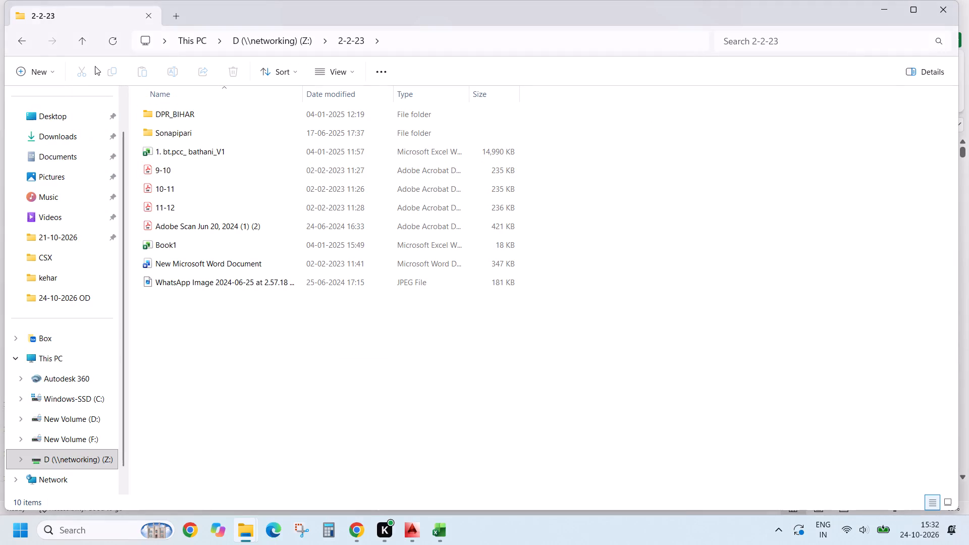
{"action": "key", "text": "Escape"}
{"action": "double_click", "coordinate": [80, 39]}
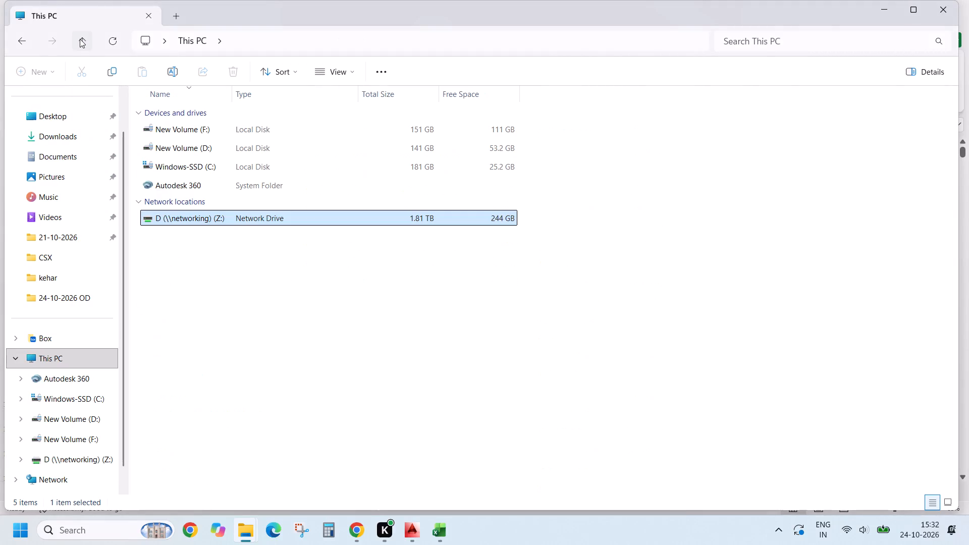
Switch to the JHABUA P1 folder window and close it.
{"action": "key", "text": "alt+Tab"}
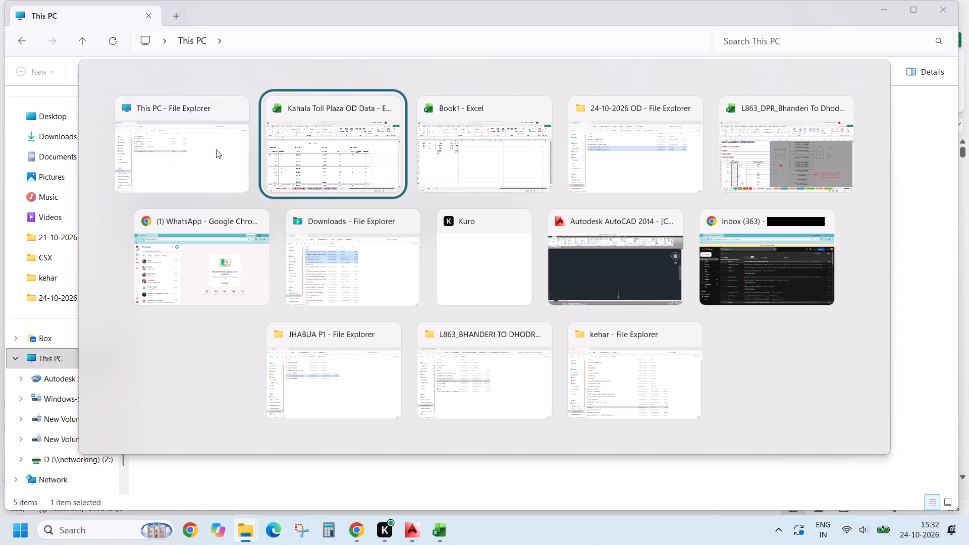
{"action": "key", "text": "alt+Tab"}
{"action": "key", "text": "alt+Tab"}
{"action": "key", "text": "alt+Tab"}
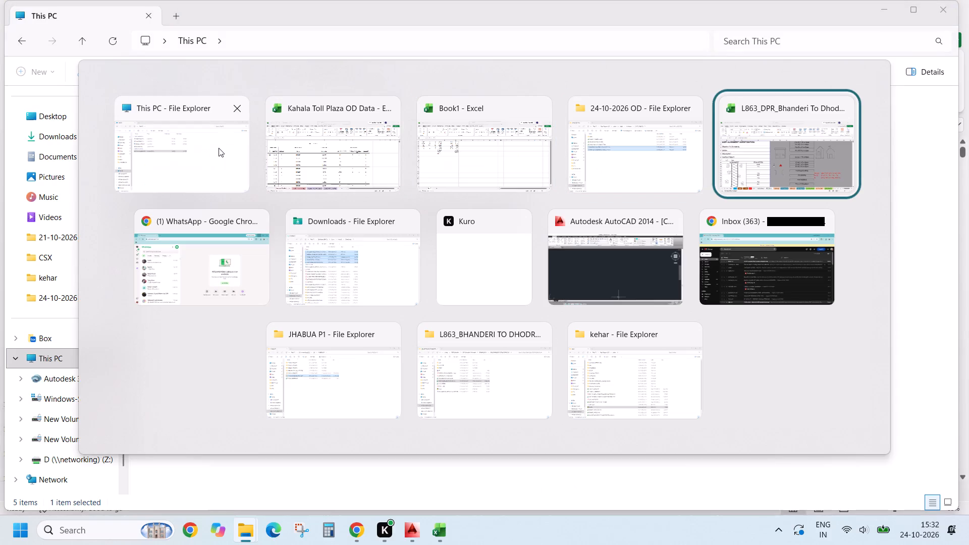
{"action": "key", "text": "alt+Tab"}
{"action": "key", "text": "alt+Tab"}
{"action": "key", "text": "alt+Tab"}
{"action": "key", "text": "alt+Tab"}
{"action": "key", "text": "alt+Tab"}
{"action": "key", "text": "alt+Tab"}
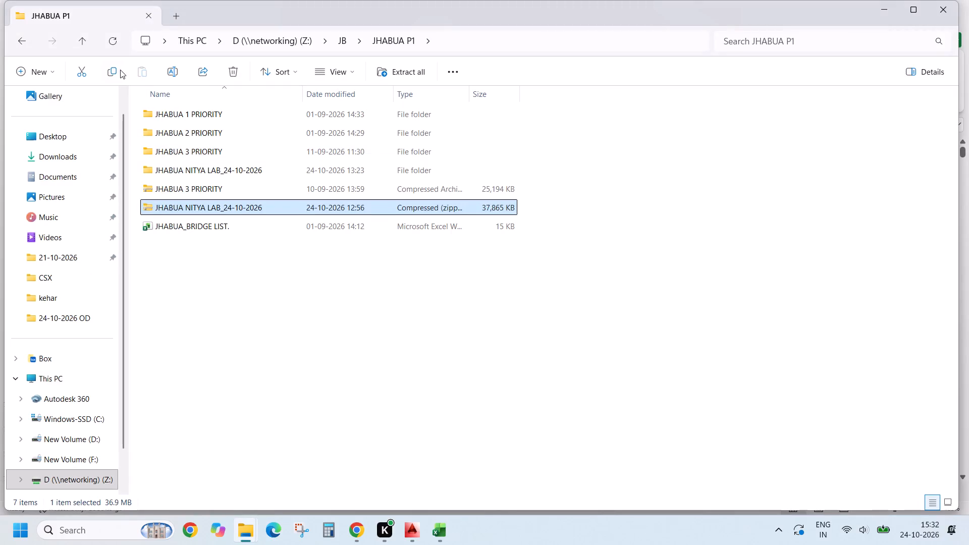
{"action": "left_click", "coordinate": [948, 10]}
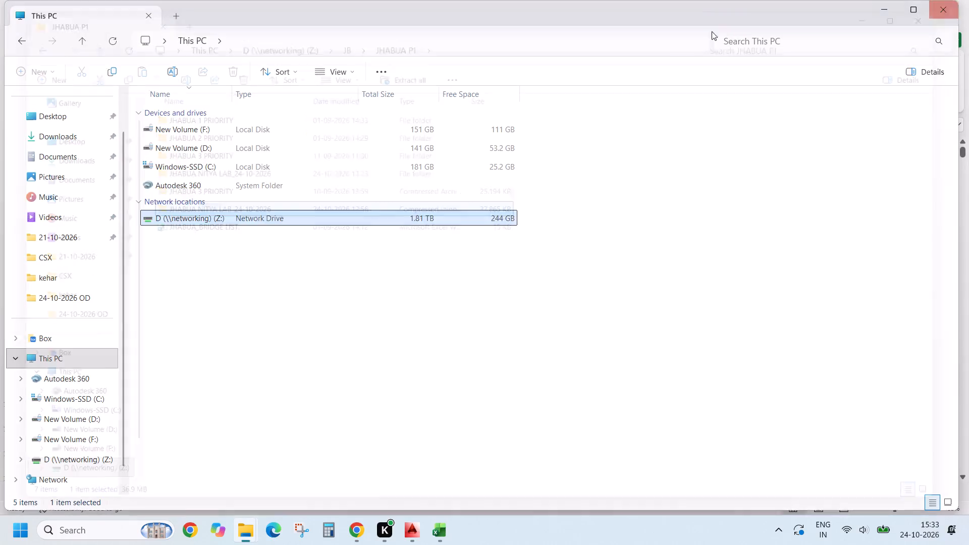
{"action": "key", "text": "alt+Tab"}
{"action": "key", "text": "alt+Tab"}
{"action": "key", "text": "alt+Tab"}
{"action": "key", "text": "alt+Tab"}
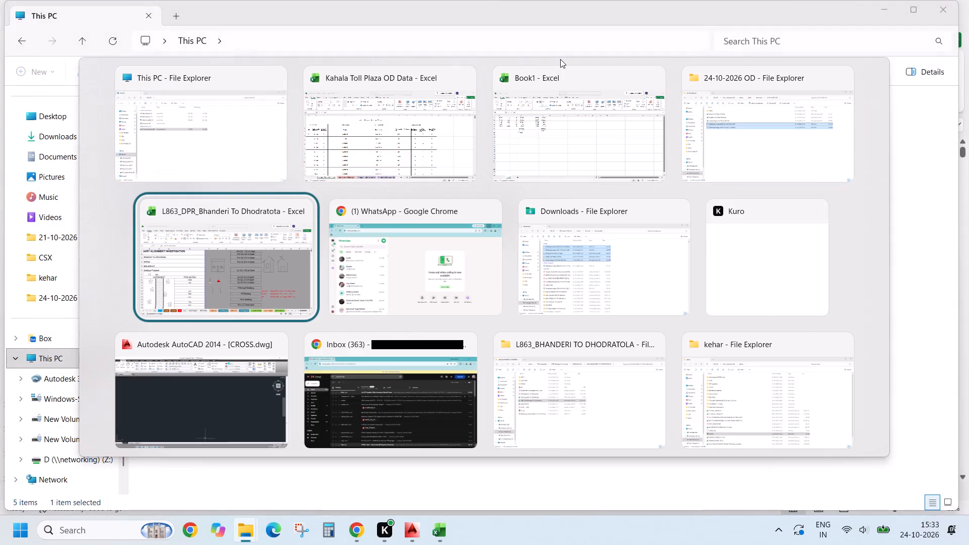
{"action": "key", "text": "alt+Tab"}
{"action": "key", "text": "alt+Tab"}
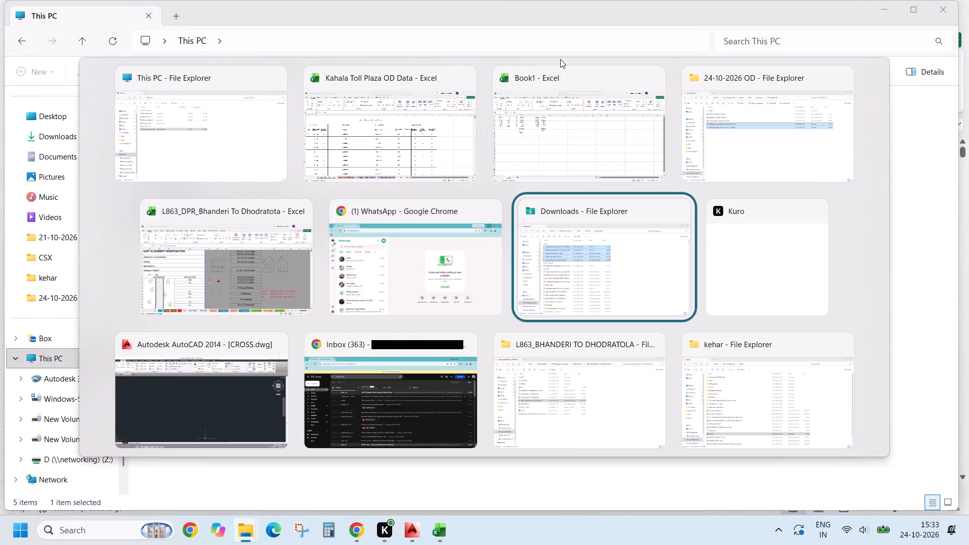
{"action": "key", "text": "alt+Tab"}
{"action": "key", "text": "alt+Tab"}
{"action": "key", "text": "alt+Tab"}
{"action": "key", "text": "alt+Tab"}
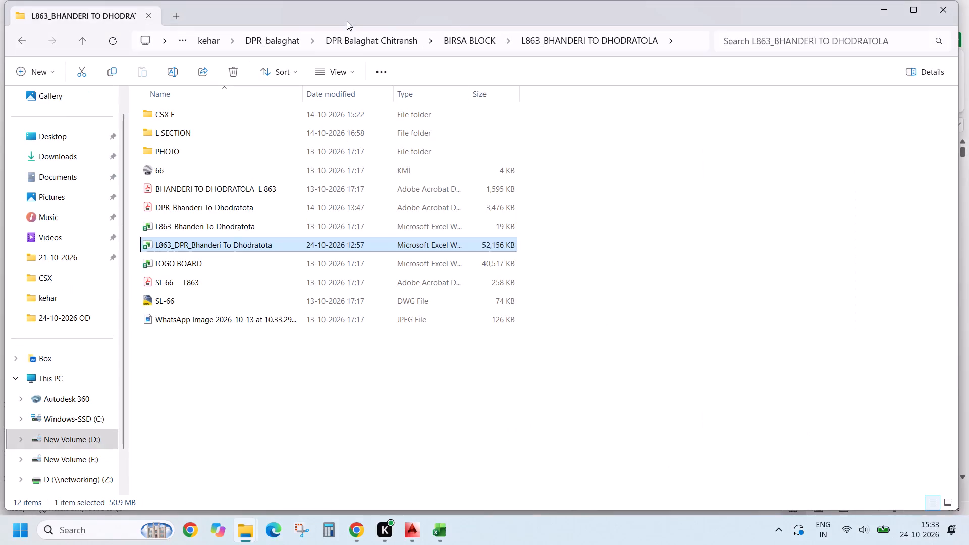
Go to the kehar > delhi > kohinoor > 24-10-2026 OD folder on drive D: and copy its two WhatsApp images.
{"action": "left_click", "coordinate": [79, 36]}
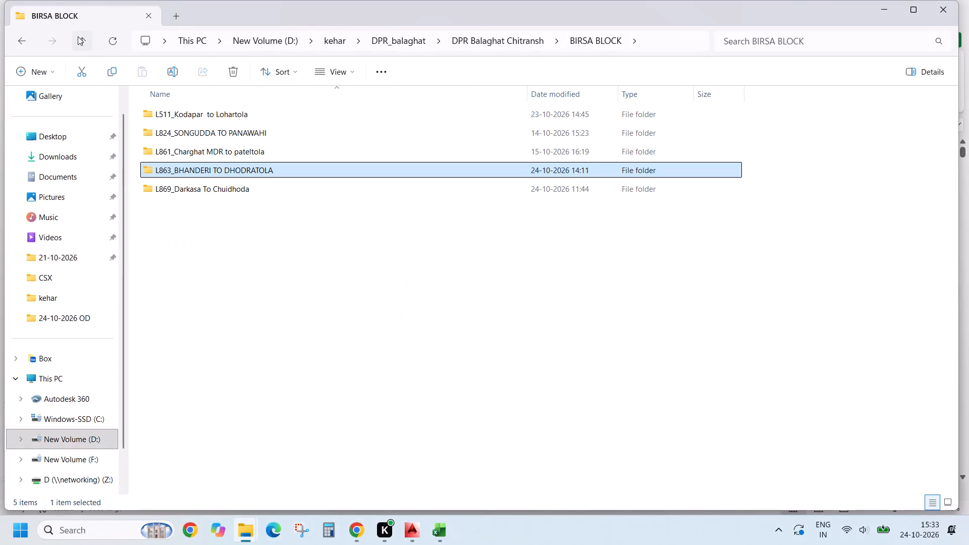
{"action": "double_click", "coordinate": [78, 36]}
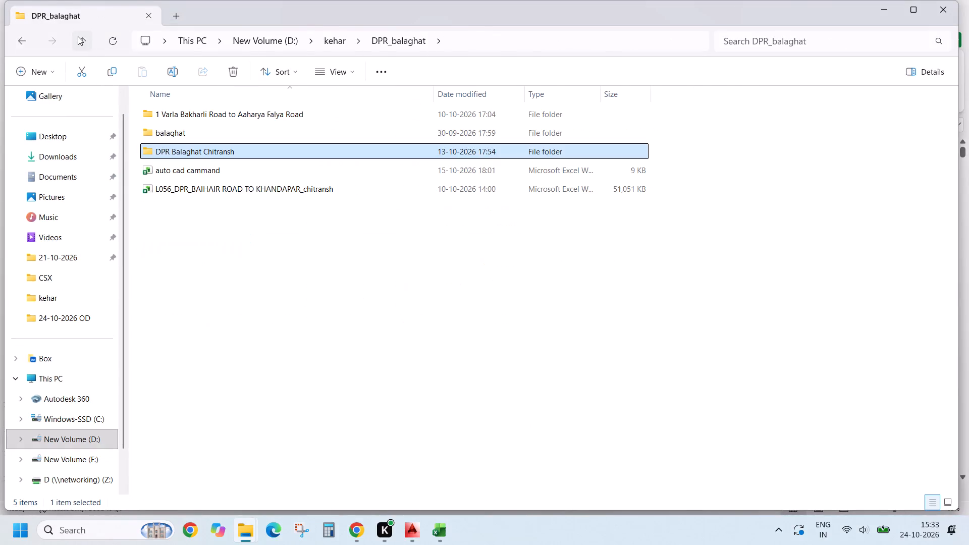
{"action": "left_click", "coordinate": [78, 36]}
{"action": "double_click", "coordinate": [194, 134]}
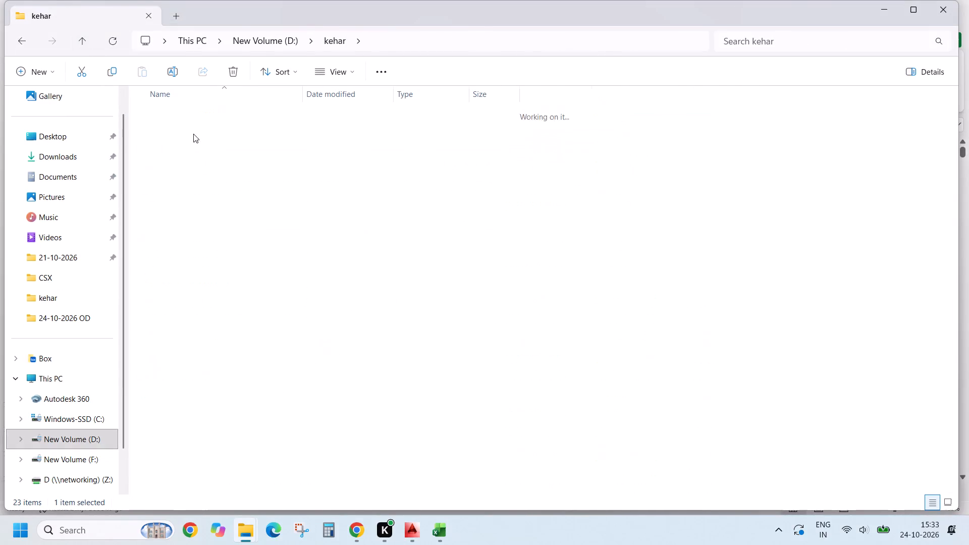
{"action": "double_click", "coordinate": [180, 191]}
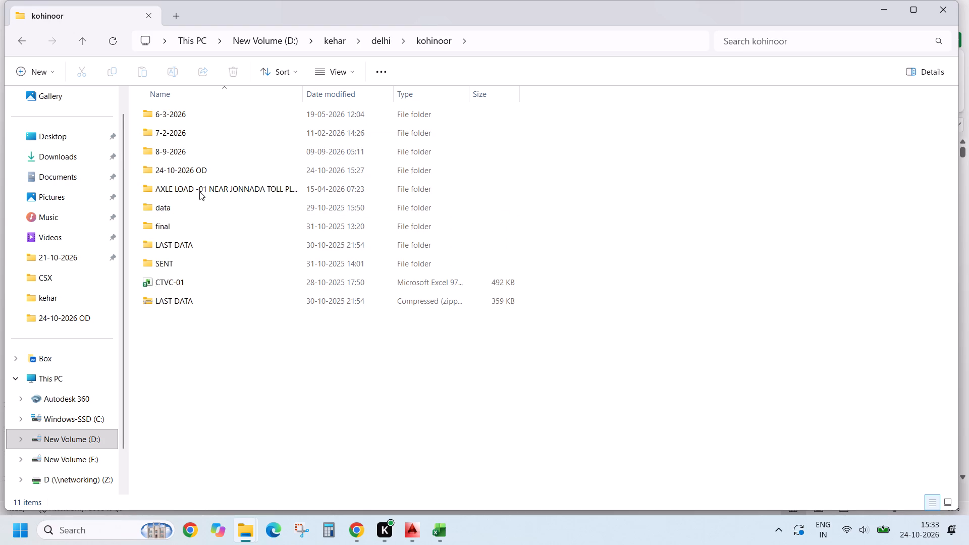
{"action": "double_click", "coordinate": [202, 174]}
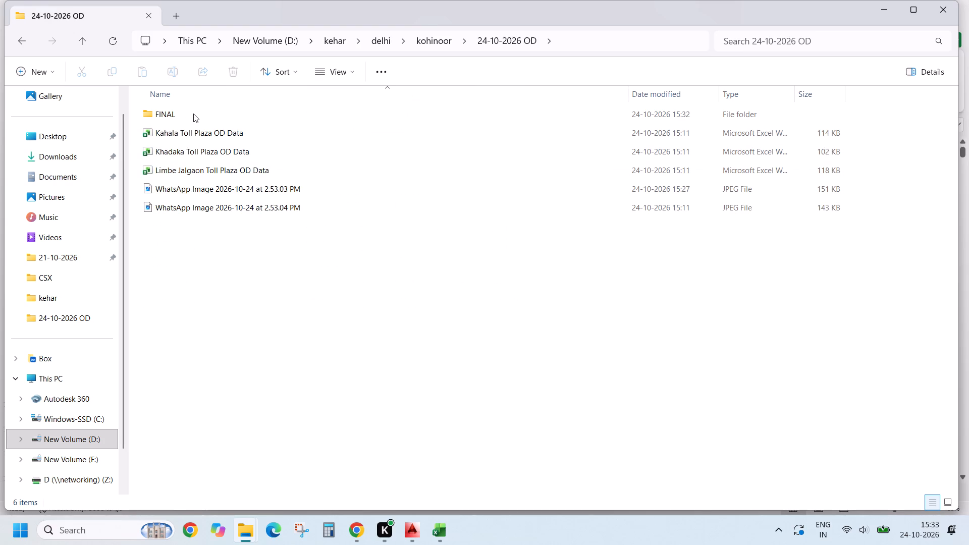
{"action": "left_click_drag", "start_coordinate": [344, 265], "coordinate": [268, 184]}
{"action": "key", "text": "ctrl+c"}
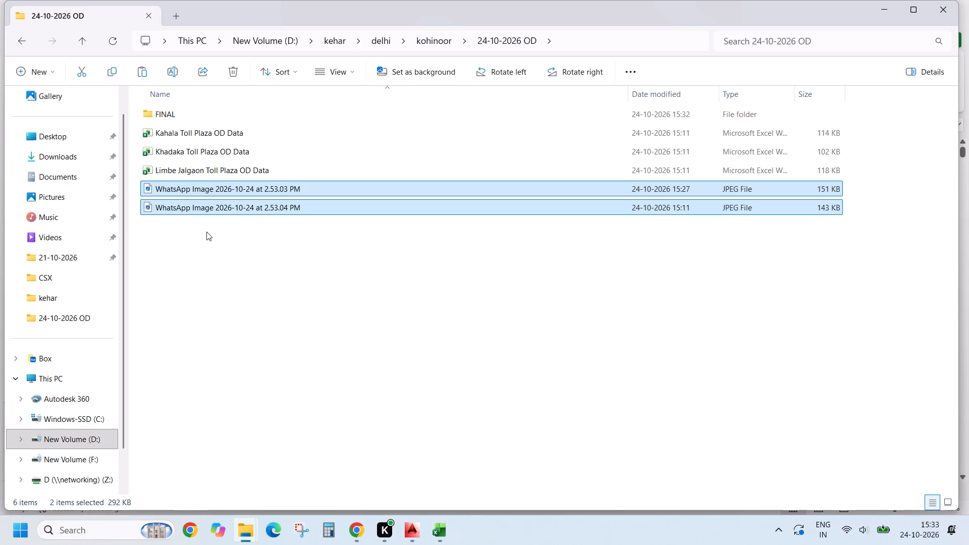
{"action": "key", "text": "Escape"}
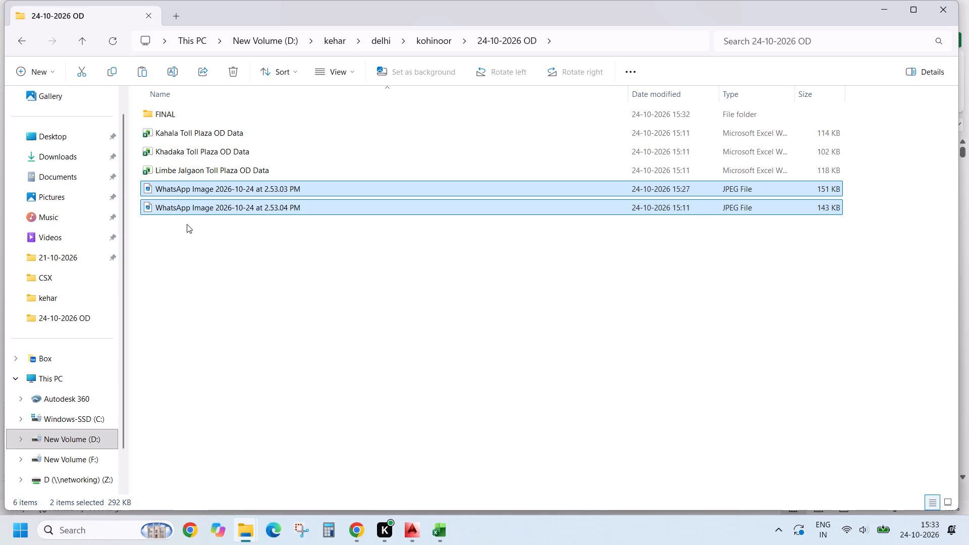
Switch to the Book1 workbook and enter 98 in cell I10.
{"action": "key", "text": "alt+Tab"}
{"action": "key", "text": "alt+Tab"}
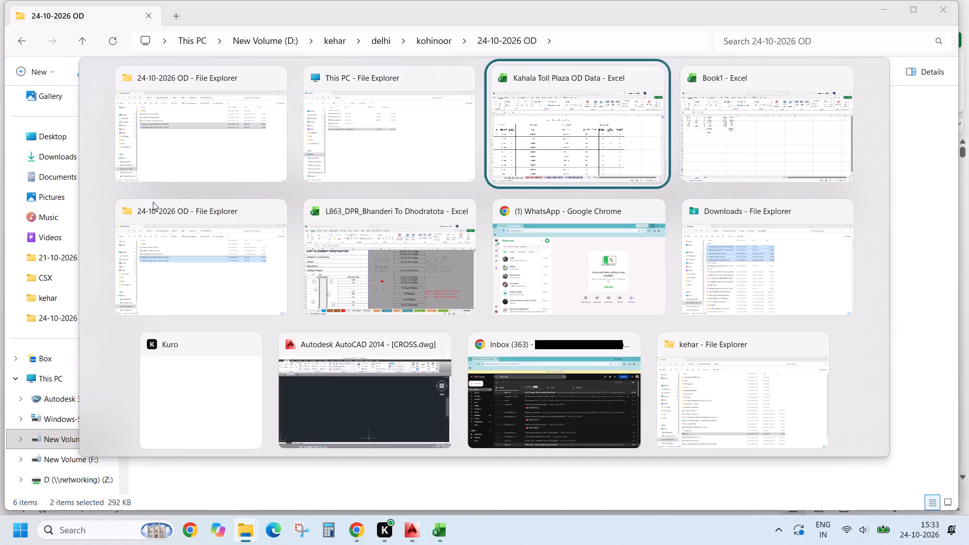
{"action": "key", "text": "alt+Tab"}
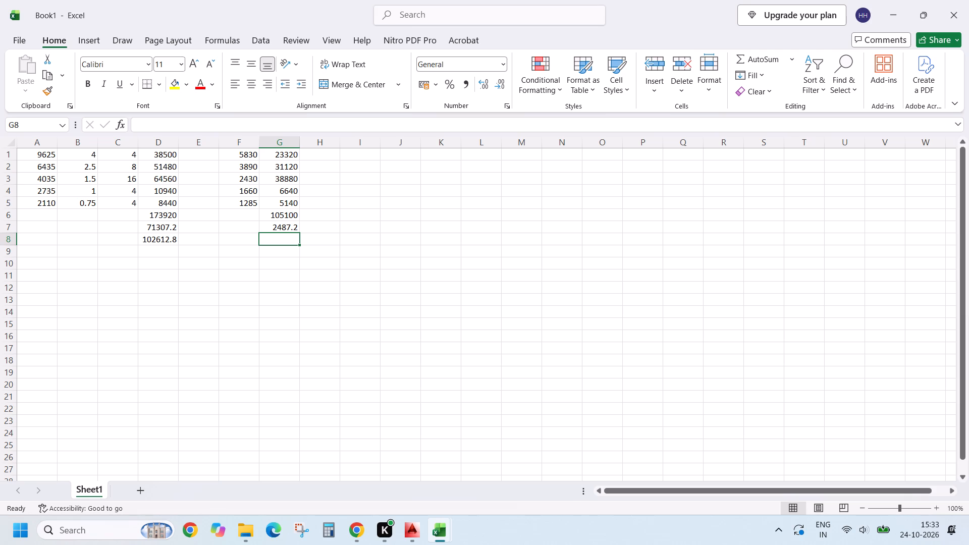
{"action": "left_click", "coordinate": [349, 267]}
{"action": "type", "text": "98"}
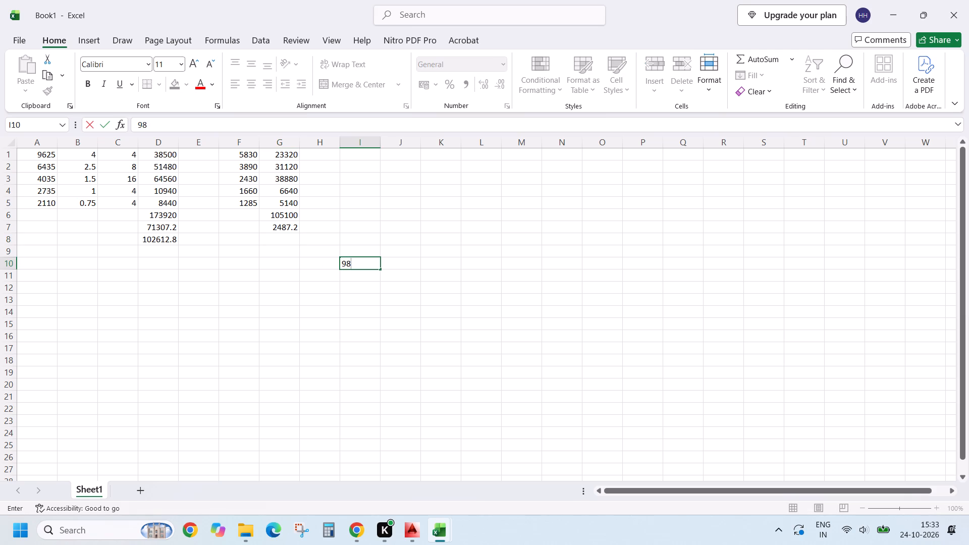
Complete the entry 98665 in cell I10 of the Book1 workbook.
{"action": "type", "text": "665"}
{"action": "key", "text": "Return"}
Enter a formula in cell I11 that multiplies the amount in I10 by 0.41.
{"action": "key", "text": "plus"}
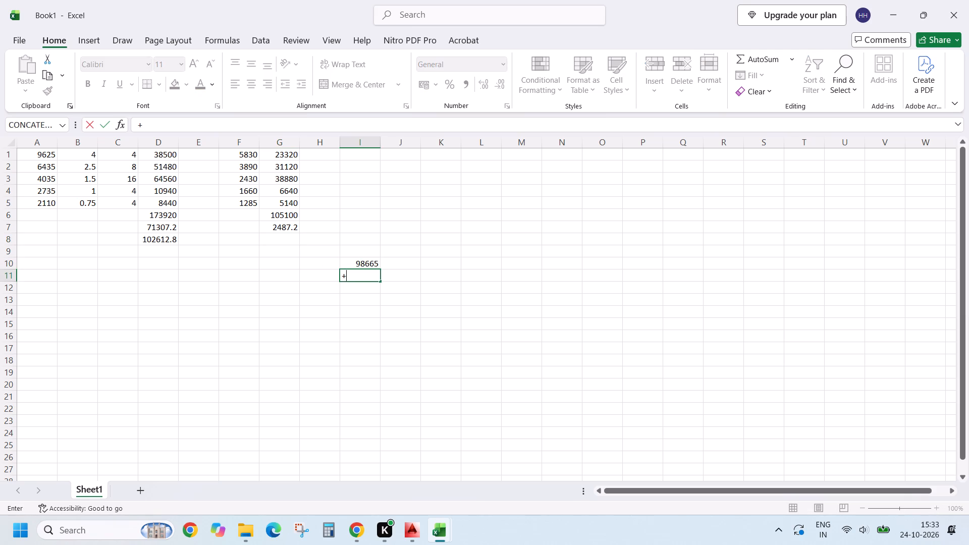
{"action": "key", "text": "Up"}
{"action": "key", "text": "asterisk"}
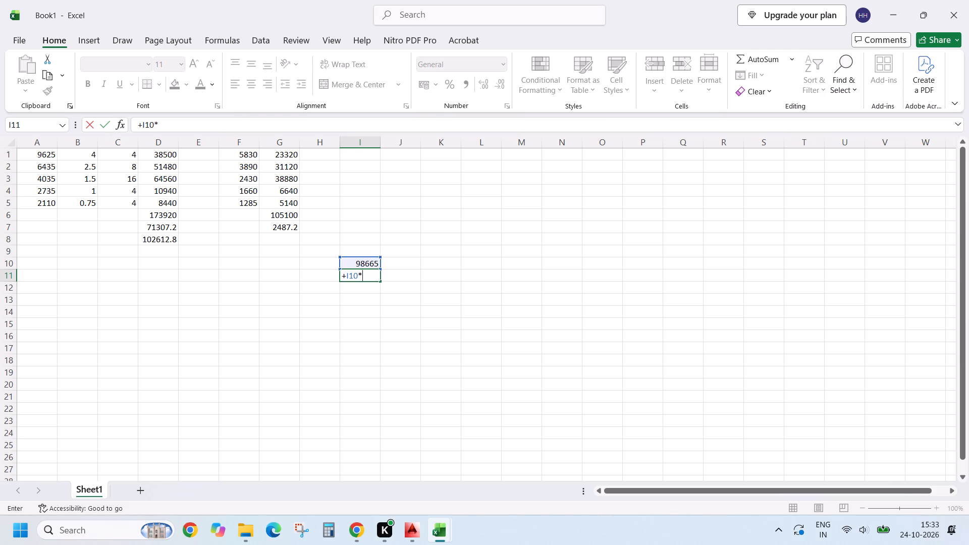
{"action": "type", "text": "41"}
{"action": "key", "text": "BackSpace"}
{"action": "key", "text": "BackSpace"}
{"action": "type", "text": "0."}
{"action": "type", "text": "41"}
{"action": "key", "text": "Return"}
Enter a formula in cell I12 that subtracts I11 from I10.
{"action": "key", "text": "plus"}
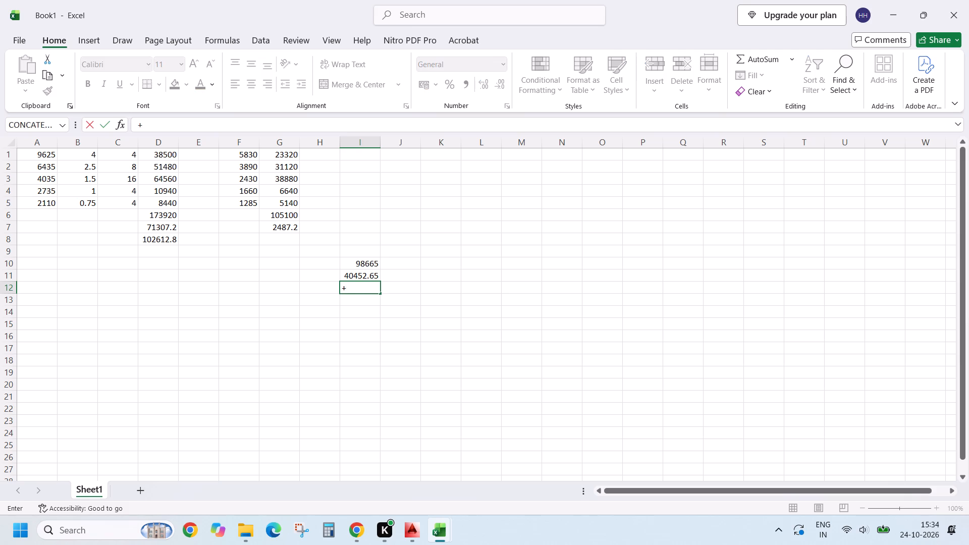
{"action": "key", "text": "Up"}
{"action": "key", "text": "Up"}
{"action": "key", "text": "minus"}
{"action": "key", "text": "Up"}
{"action": "key", "text": "Return"}
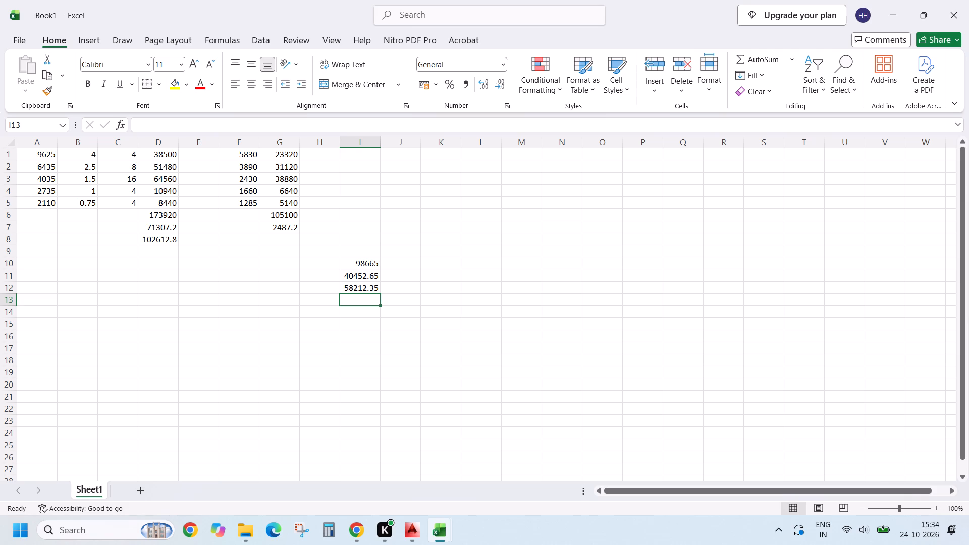
Change the multiplier in cell I11's formula to 0.42.
{"action": "left_click", "coordinate": [358, 279]}
{"action": "left_click", "coordinate": [172, 127]}
{"action": "left_click", "coordinate": [222, 131]}
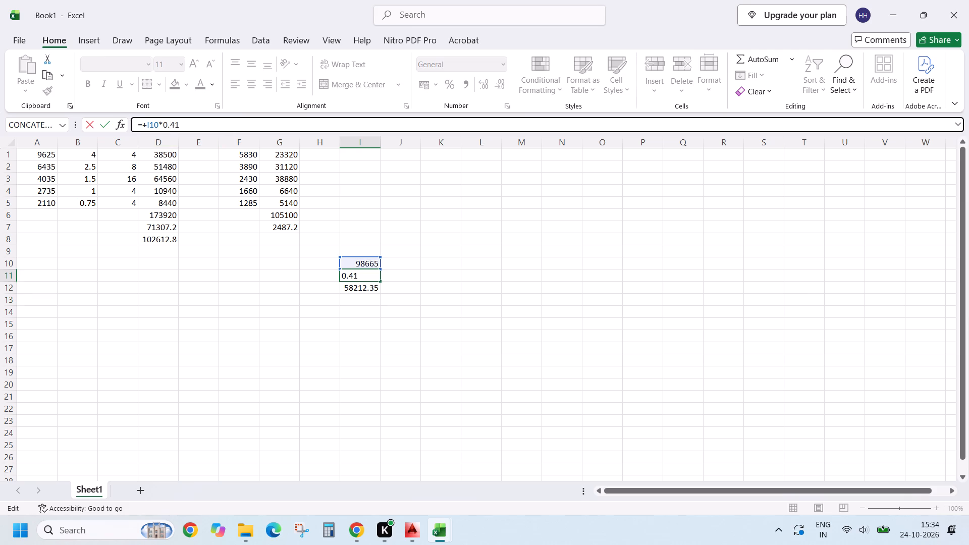
{"action": "left_click", "coordinate": [231, 123]}
{"action": "key", "text": "BackSpace"}
{"action": "key", "text": "2"}
{"action": "key", "text": "Return"}
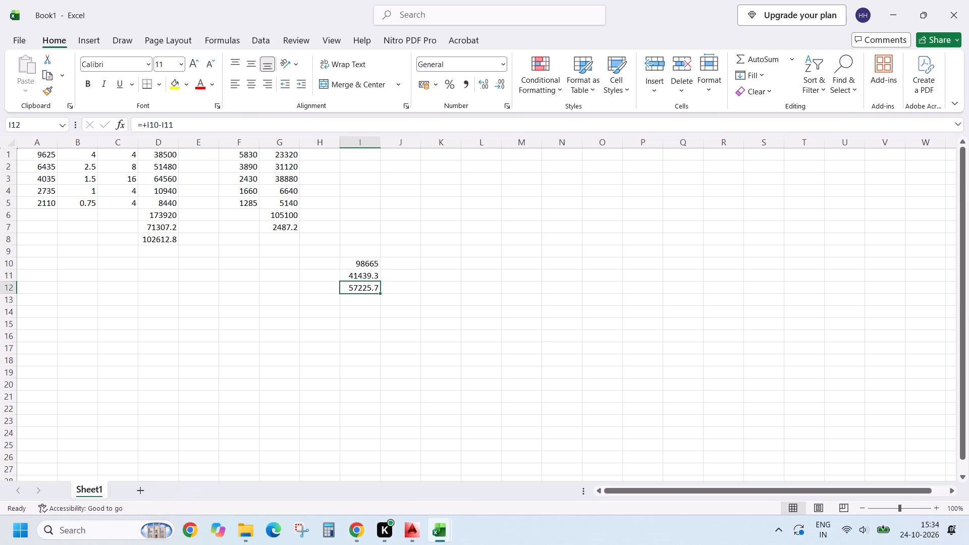
Reduce the displayed decimals of the difference in cell I12 so it shows as a whole number.
{"action": "left_click", "coordinate": [357, 291]}
{"action": "double_click", "coordinate": [498, 87]}
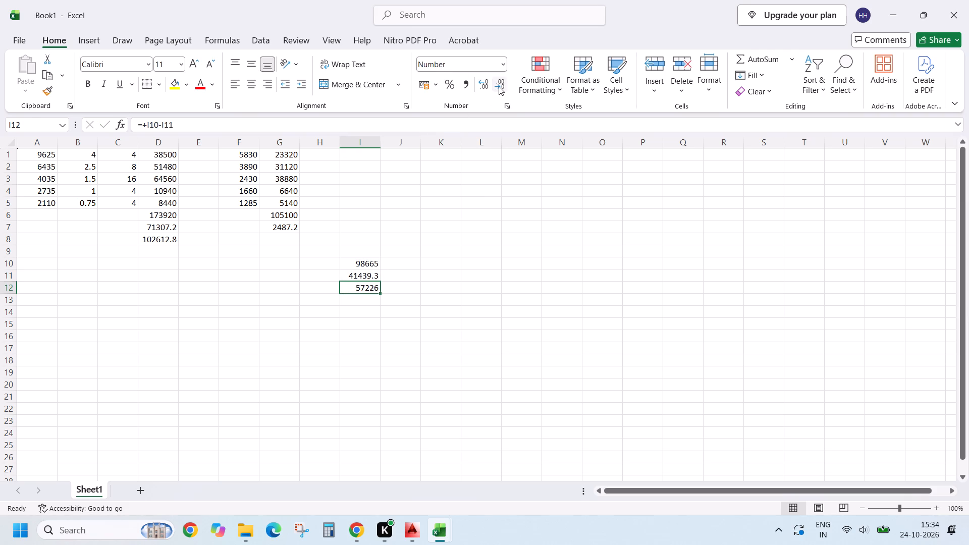
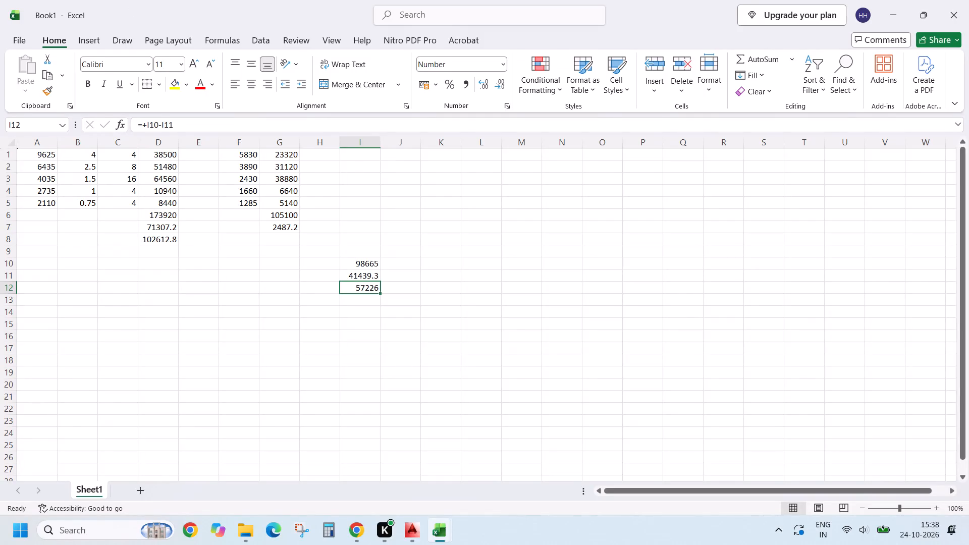
Bring up the L863_DPR_Bhanderi To Dhodratota workbook, then switch to the Kahala Toll Plaza OD Data workbook.
{"action": "left_click", "coordinate": [445, 523]}
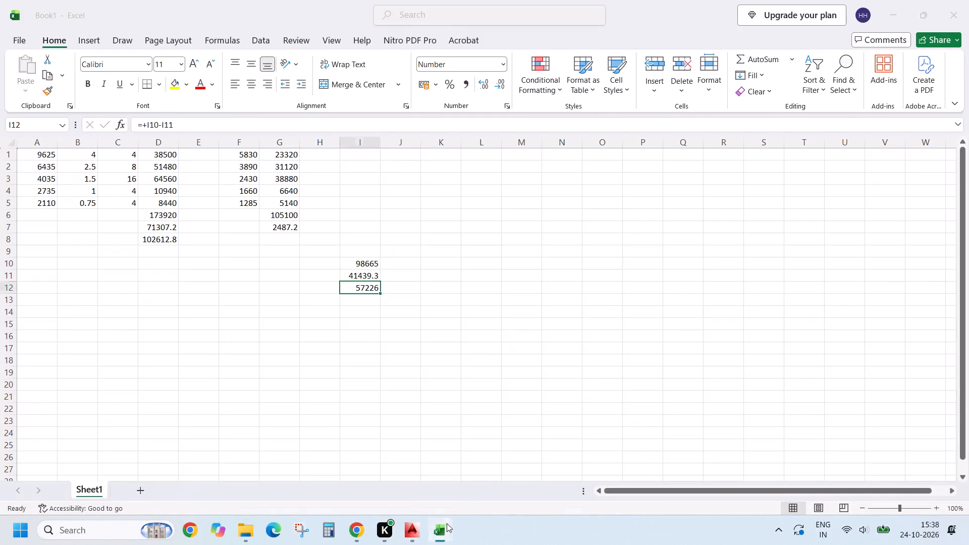
{"action": "left_click", "coordinate": [280, 476]}
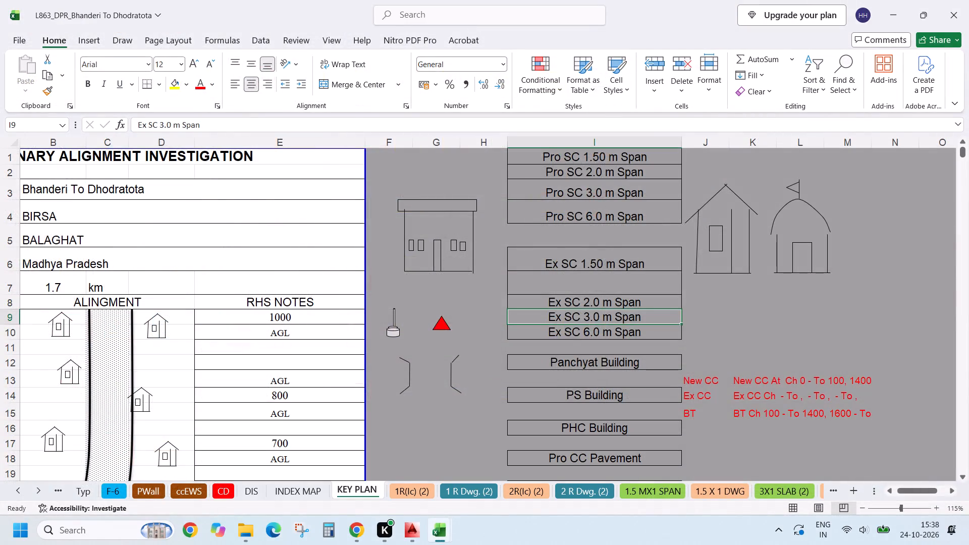
{"action": "key", "text": "alt+Tab"}
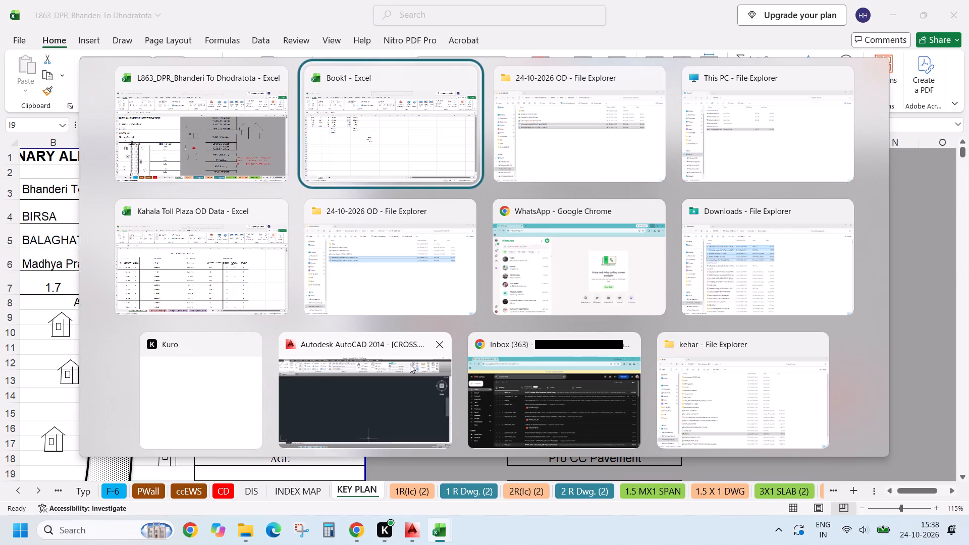
{"action": "key", "text": "alt+Tab"}
{"action": "key", "text": "alt+Tab"}
{"action": "key", "text": "alt+Tab"}
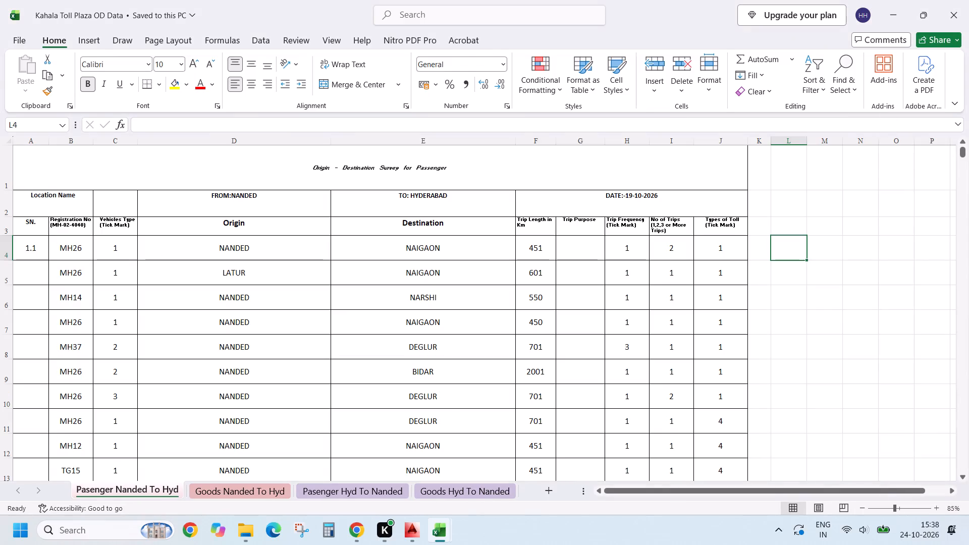
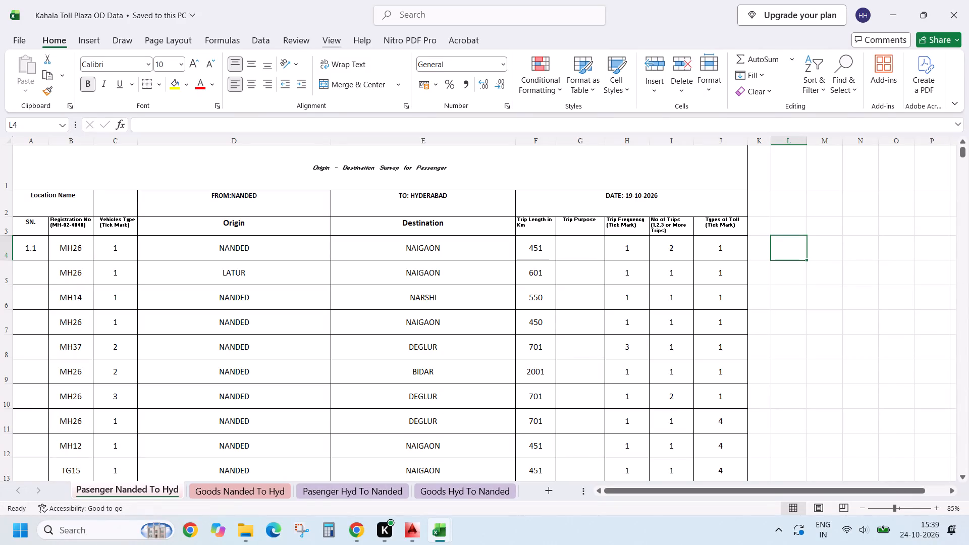
Look over the passenger trip records on the Pasenger Nanded To Hyd sheet.
{"action": "scroll", "coordinate": [513, 275], "scroll_direction": "down", "scroll_amount": 2, "text": "ctrl"}
{"action": "scroll", "coordinate": [519, 270], "scroll_direction": "up", "scroll_amount": 1, "text": "ctrl"}
{"action": "scroll", "coordinate": [520, 270], "scroll_direction": "up", "scroll_amount": 5}
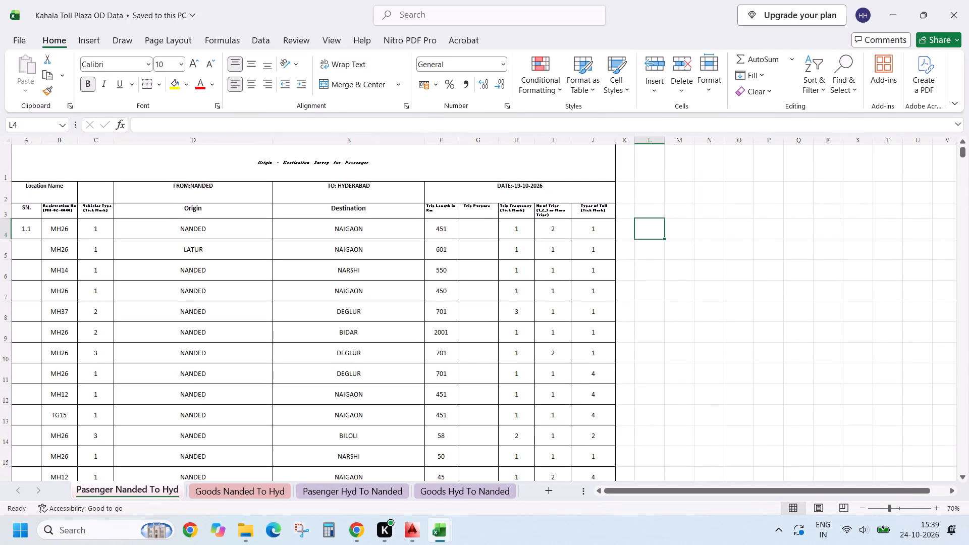
{"action": "left_click", "coordinate": [477, 207]}
{"action": "scroll", "coordinate": [481, 205], "scroll_direction": "down", "scroll_amount": 9}
{"action": "scroll", "coordinate": [483, 214], "scroll_direction": "up", "scroll_amount": 1}
{"action": "scroll", "coordinate": [483, 214], "scroll_direction": "down", "scroll_amount": 3}
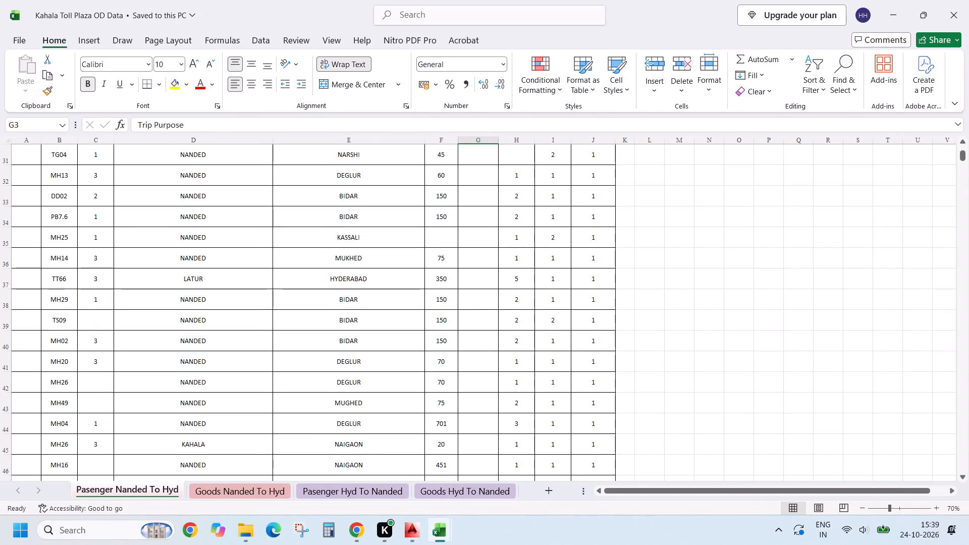
{"action": "scroll", "coordinate": [484, 214], "scroll_direction": "down", "scroll_amount": 5}
{"action": "scroll", "coordinate": [488, 213], "scroll_direction": "up", "scroll_amount": 14}
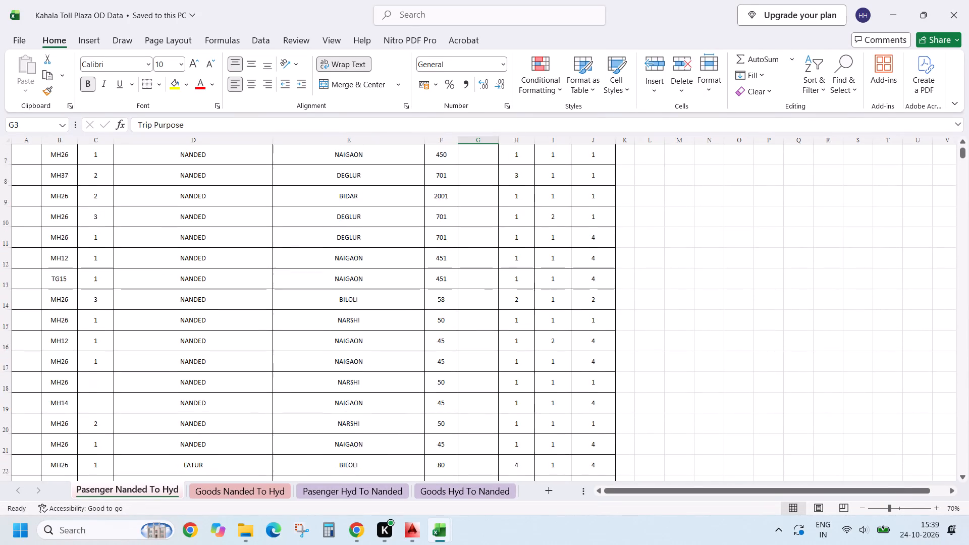
{"action": "scroll", "coordinate": [496, 217], "scroll_direction": "up", "scroll_amount": 8}
Close the Kahala Toll Plaza OD Data workbook and open the one in the FINAL subfolder of 24-10-2026 OD.
{"action": "left_click", "coordinate": [961, 11]}
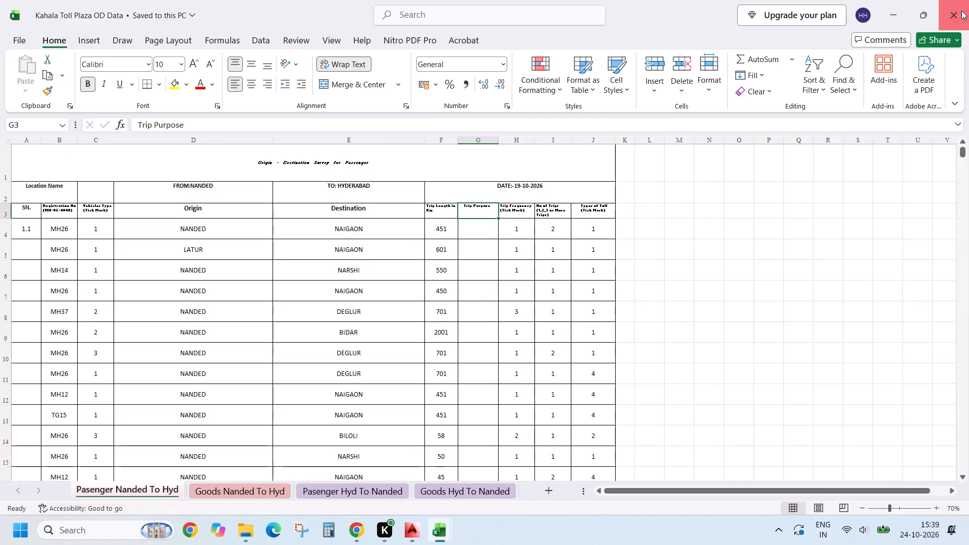
{"action": "key", "text": "alt+Tab"}
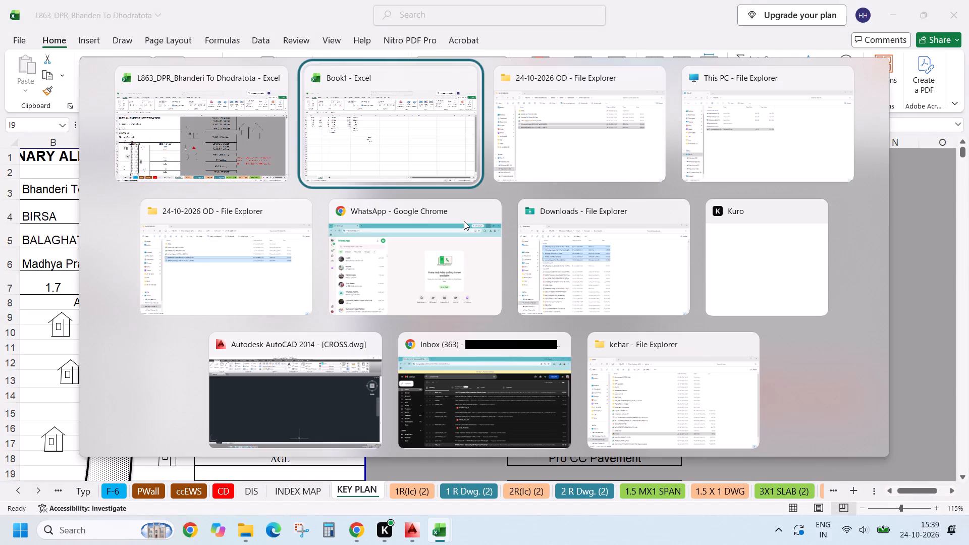
{"action": "key", "text": "alt+Tab"}
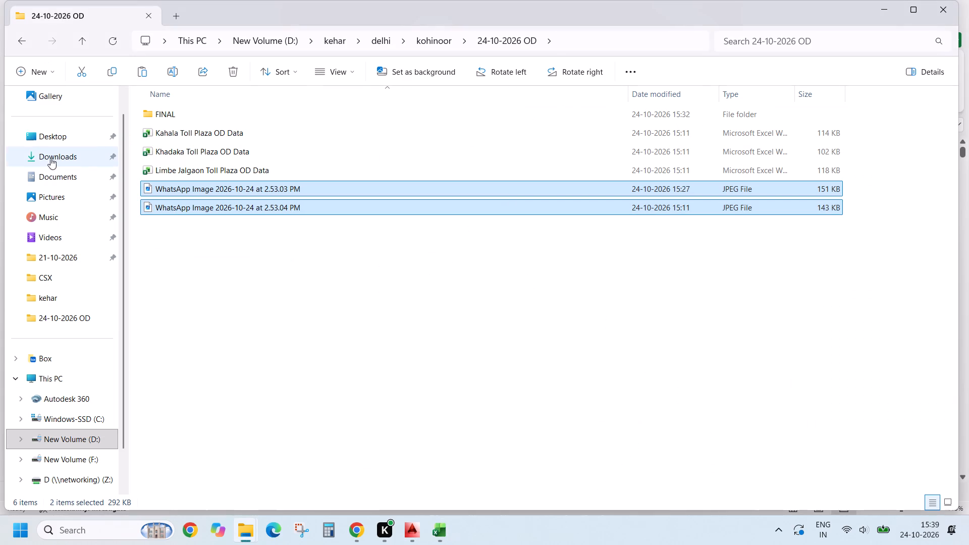
{"action": "double_click", "coordinate": [182, 106]}
{"action": "double_click", "coordinate": [196, 114]}
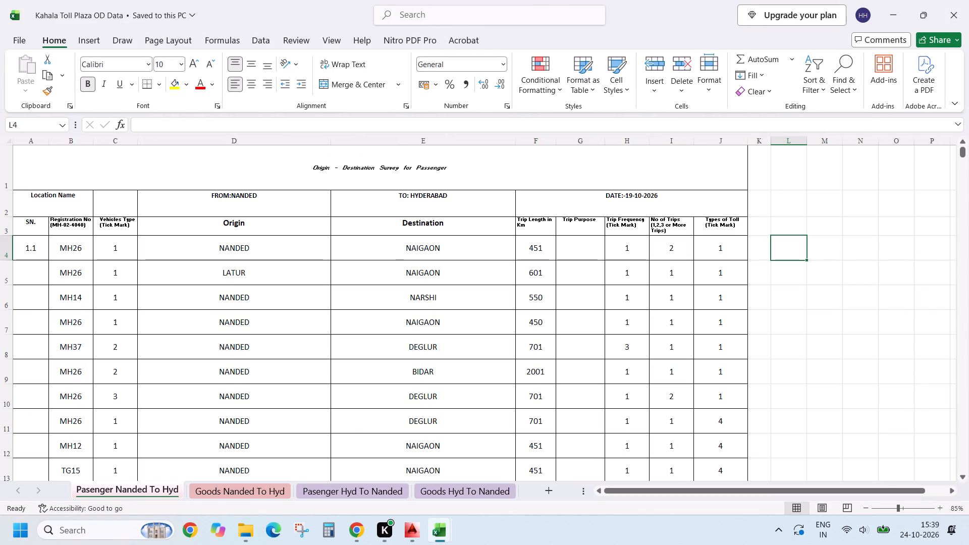
Examine the direction markers down column K of the Pasenger Nanded To Hyd sheet, then return to cell A1.
{"action": "left_click", "coordinate": [768, 196]}
{"action": "key", "text": "ctrl+Up"}
{"action": "key", "text": "Down"}
{"action": "key", "text": "Down"}
{"action": "key", "text": "ctrl+Down"}
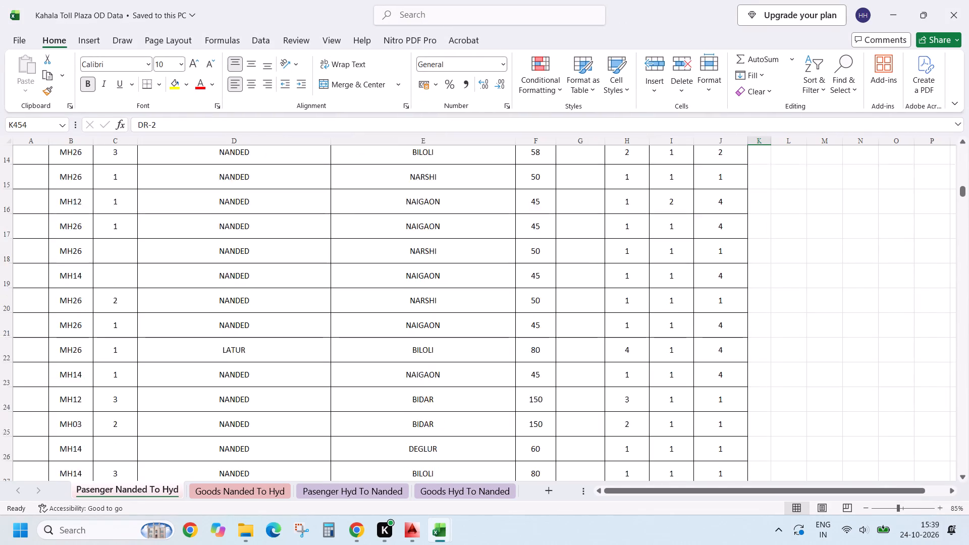
{"action": "key", "text": "Down"}
{"action": "key", "text": "Up"}
{"action": "key", "text": "Down"}
{"action": "key", "text": "ctrl+Down"}
{"action": "key", "text": "Down"}
{"action": "key", "text": "ctrl+Down"}
{"action": "key", "text": "Down"}
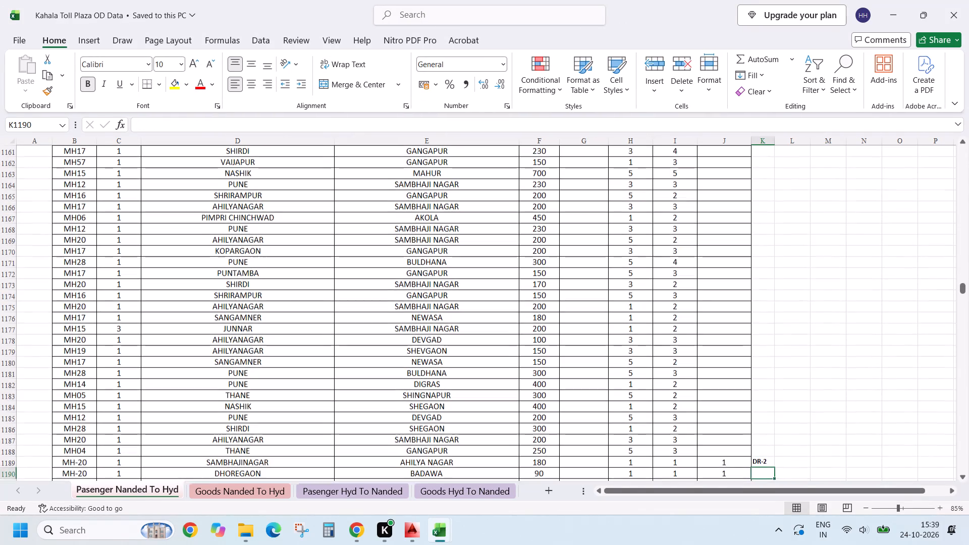
{"action": "key", "text": "ctrl+Down"}
{"action": "key", "text": "Down"}
{"action": "key", "text": "ctrl+Down"}
{"action": "key", "text": "Down"}
{"action": "key", "text": "ctrl+Down"}
{"action": "key", "text": "Down"}
{"action": "key", "text": "Up"}
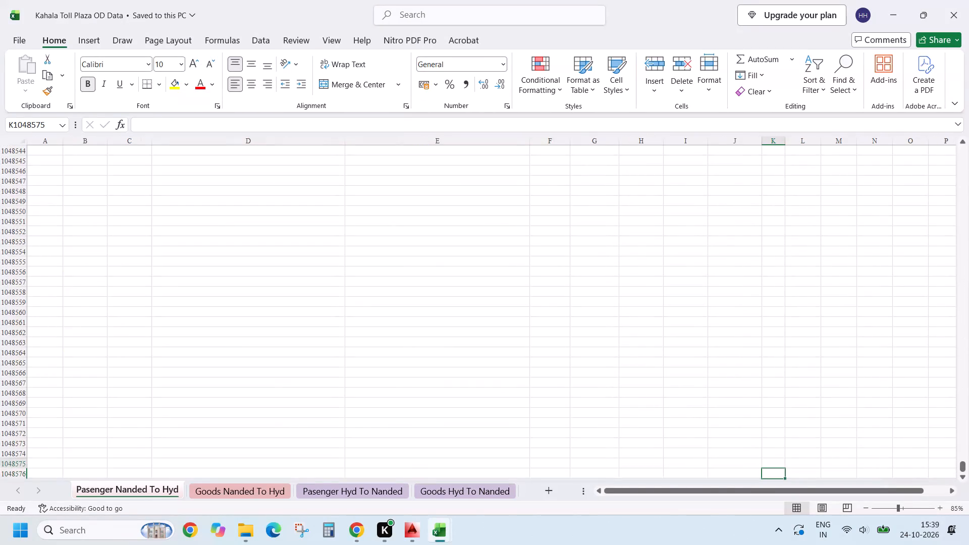
{"action": "key", "text": "Up"}
{"action": "key", "text": "Up"}
{"action": "key", "text": "Up"}
{"action": "key", "text": "Up"}
{"action": "key", "text": "ctrl+Up"}
{"action": "key", "text": "Up"}
{"action": "key", "text": "Up"}
{"action": "key", "text": "Down"}
{"action": "key", "text": "Down"}
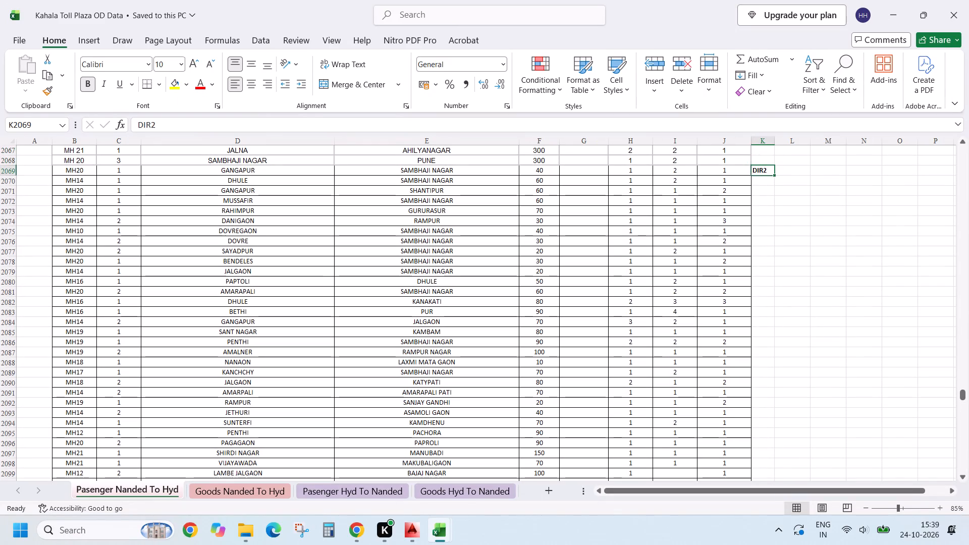
{"action": "key", "text": "Up"}
{"action": "key", "text": "ctrl+Home"}
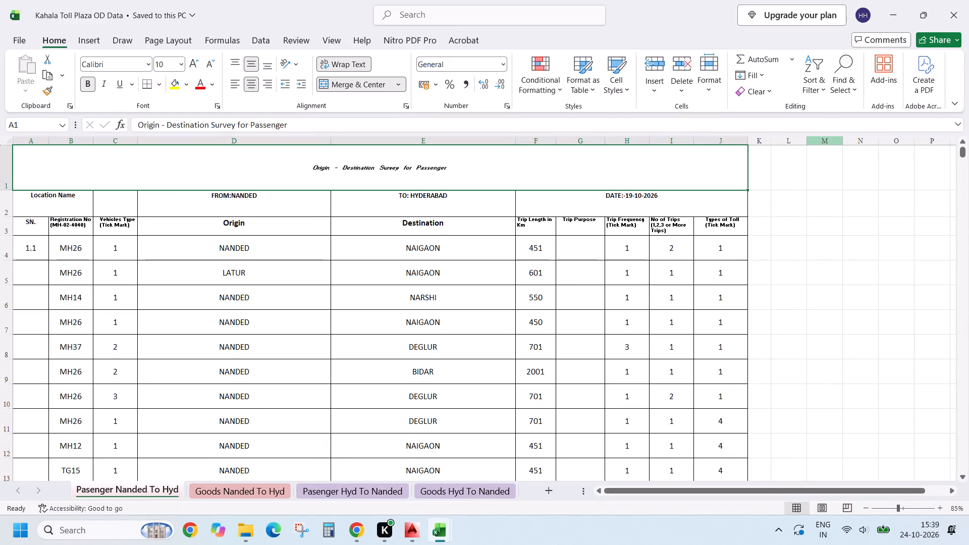
Delete all rows from row 454, the first one marked DR-2 in column K, down to the end of the sheet.
{"action": "left_click", "coordinate": [751, 289]}
{"action": "key", "text": "ctrl+Down"}
{"action": "key", "text": "ctrl+Up"}
{"action": "key", "text": "Down"}
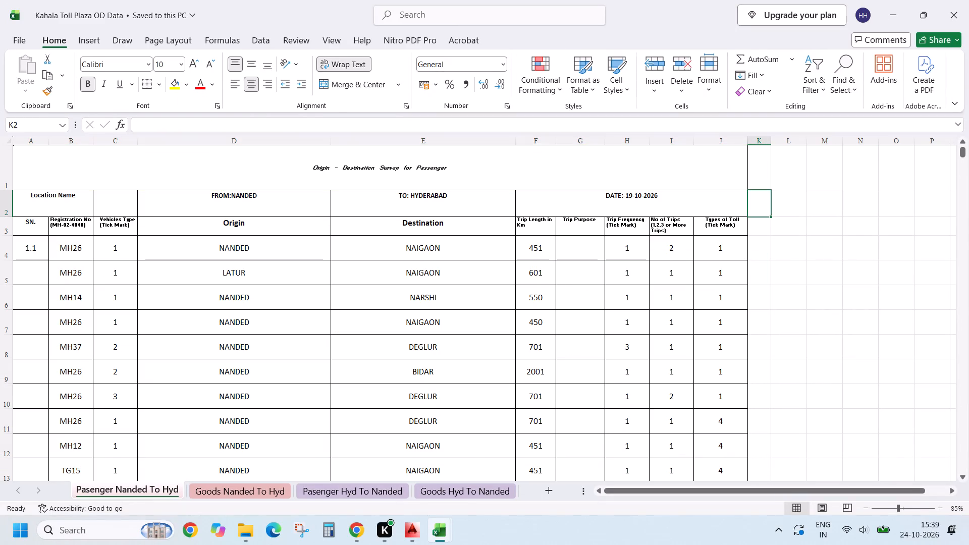
{"action": "key", "text": "ctrl+Down"}
{"action": "key", "text": "Down"}
{"action": "key", "text": "Up"}
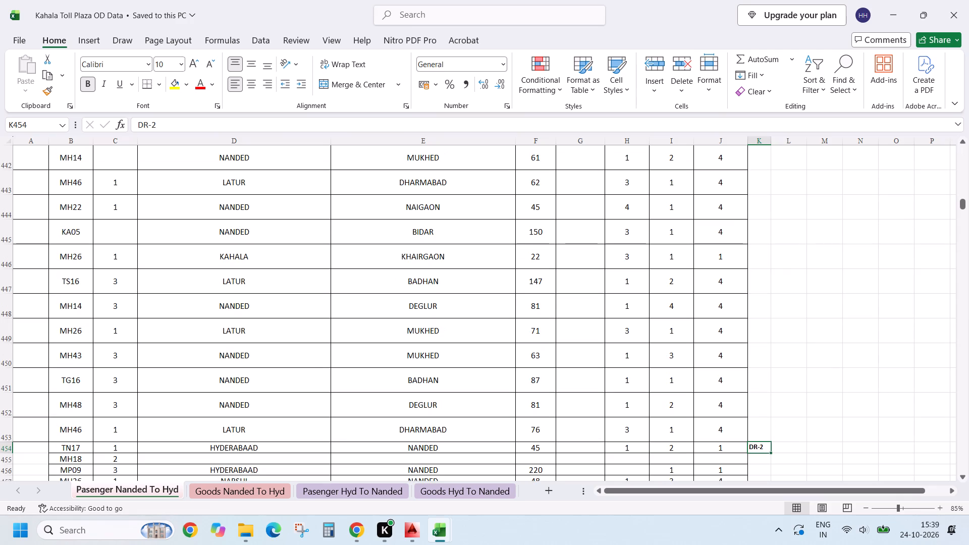
{"action": "key", "text": "Up"}
{"action": "key", "text": "Up"}
{"action": "key", "text": "ctrl+Up"}
{"action": "key", "text": "Up"}
{"action": "key", "text": "Down"}
{"action": "key", "text": "Down"}
{"action": "key", "text": "Down"}
{"action": "key", "text": "ctrl+Down"}
{"action": "key", "text": "Down"}
{"action": "key", "text": "Up"}
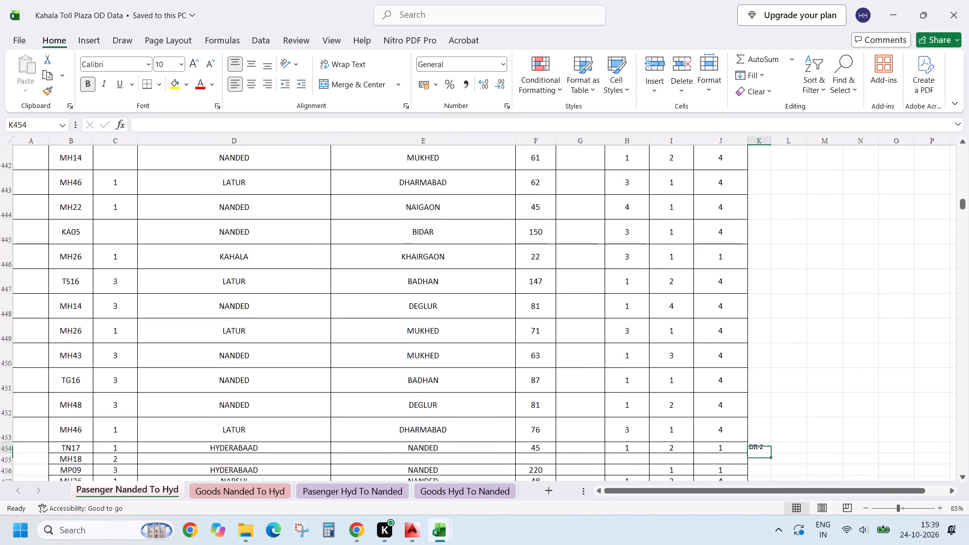
{"action": "key", "text": "shift+space"}
{"action": "key", "text": "ctrl+shift+Down"}
{"action": "key", "text": "shift+Down"}
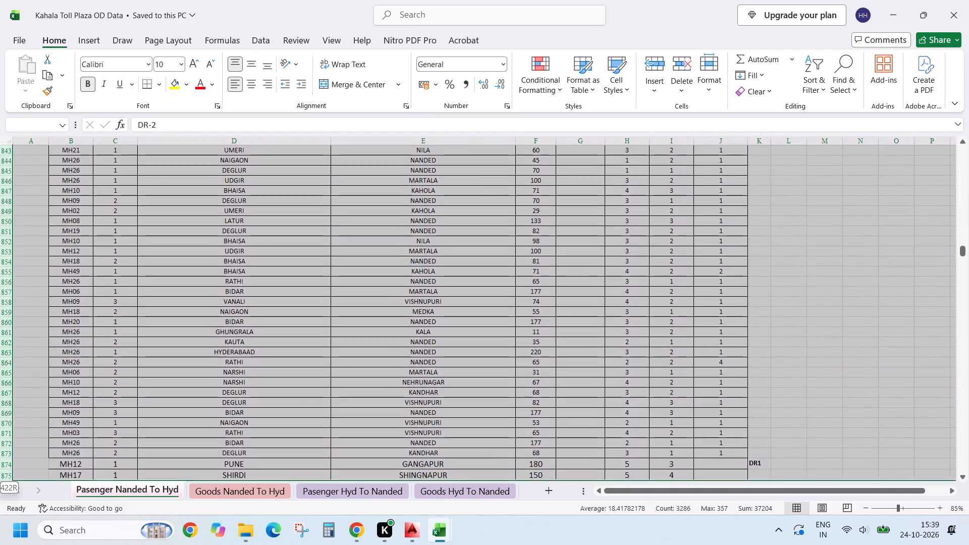
{"action": "key", "text": "ctrl+shift+Down"}
{"action": "key", "text": "ctrl+shift+Down"}
{"action": "key", "text": "ctrl+shift+Down"}
{"action": "key", "text": "ctrl+shift+Down"}
{"action": "key", "text": "ctrl+shift+Down"}
{"action": "key", "text": "ctrl+shift+Down"}
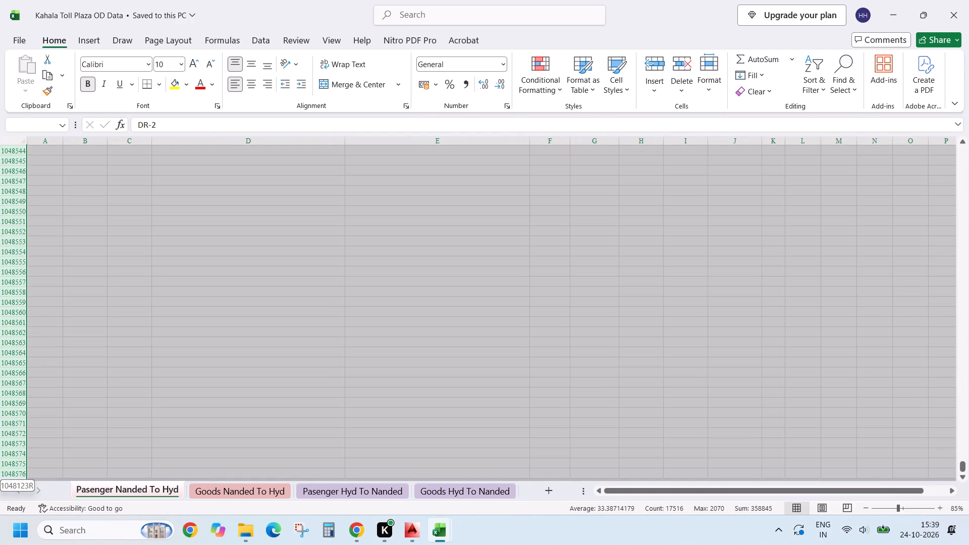
{"action": "key", "text": "ctrl+minus"}
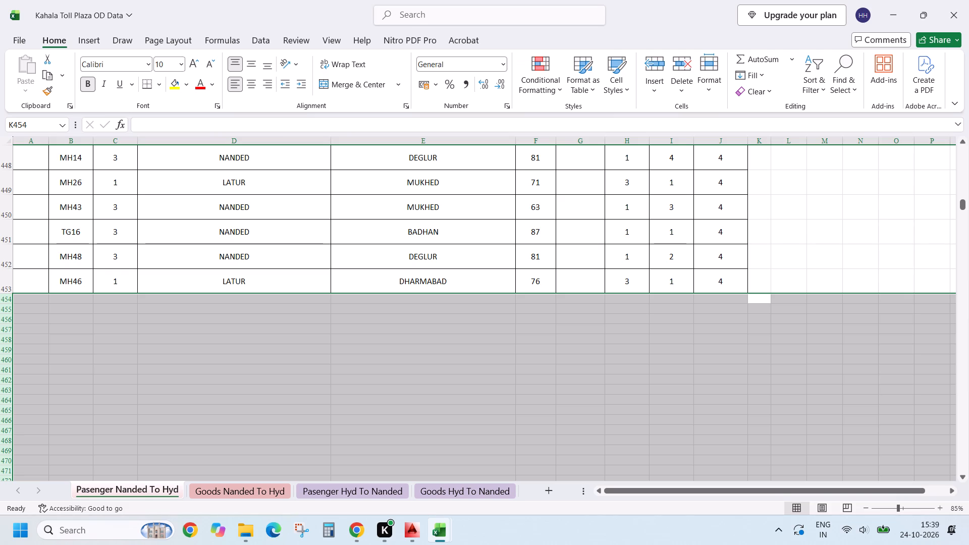
Save the Kahala Toll Plaza OD Data workbook and close it.
{"action": "left_click", "coordinate": [350, 382]}
{"action": "key", "text": "ctrl+s"}
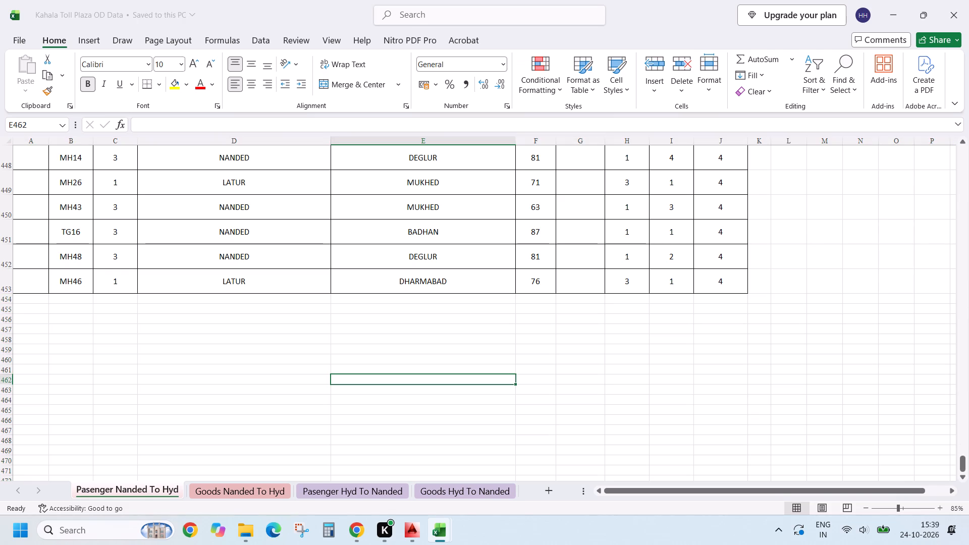
{"action": "left_click", "coordinate": [957, 17]}
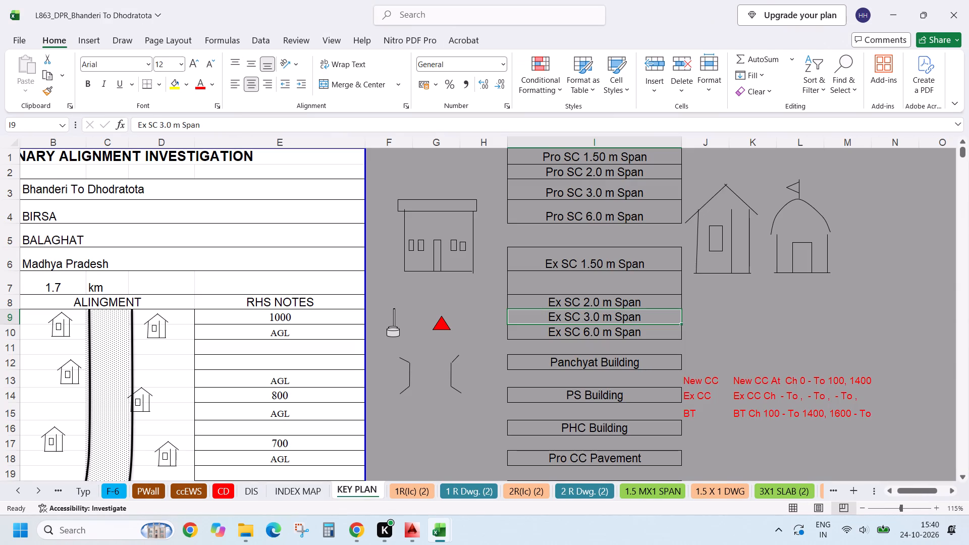
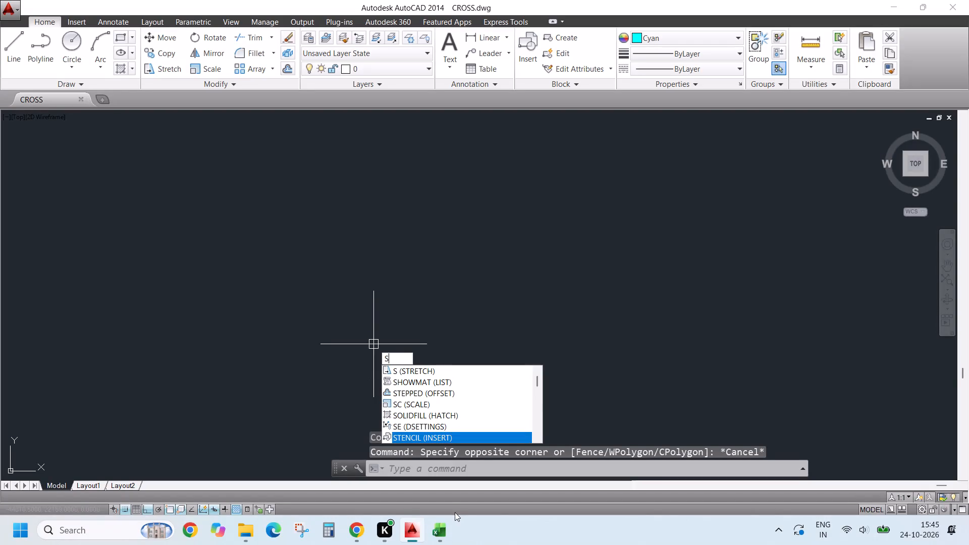
Switch from AutoCAD to the Book1 workbook in Excel.
{"action": "left_click", "coordinate": [439, 530]}
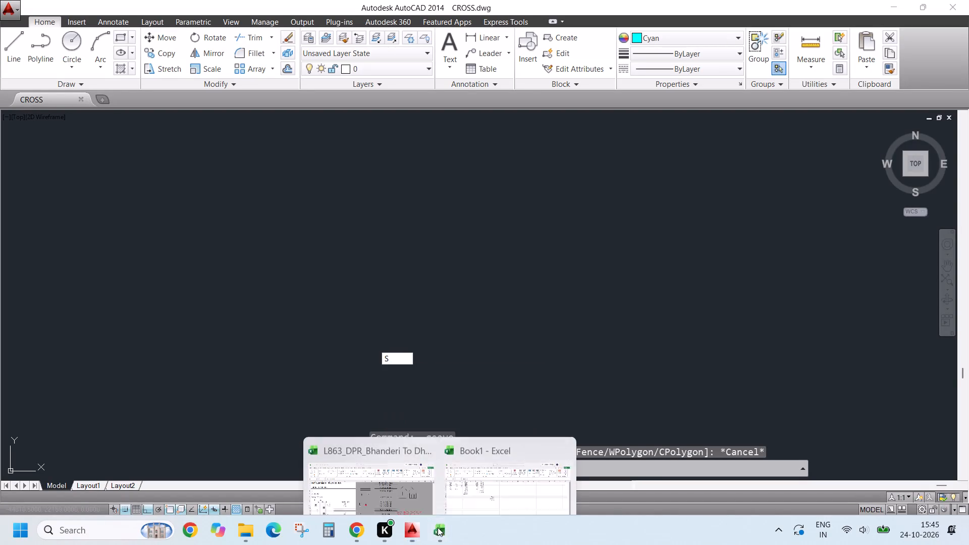
{"action": "key", "text": "Escape"}
{"action": "key", "text": "Escape"}
{"action": "left_click", "coordinate": [478, 477]}
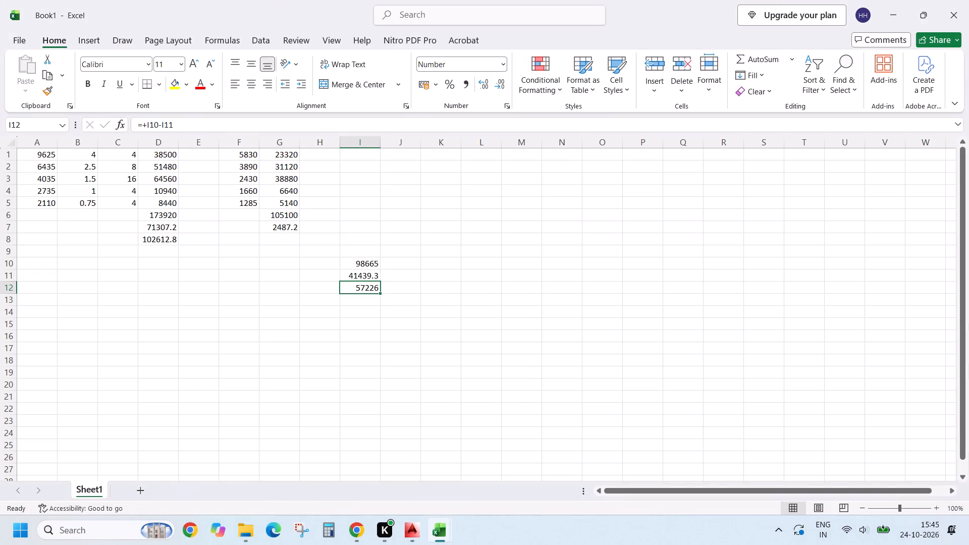
{"action": "left_click", "coordinate": [230, 254]}
{"action": "scroll", "coordinate": [214, 257], "scroll_direction": "up", "scroll_amount": 4}
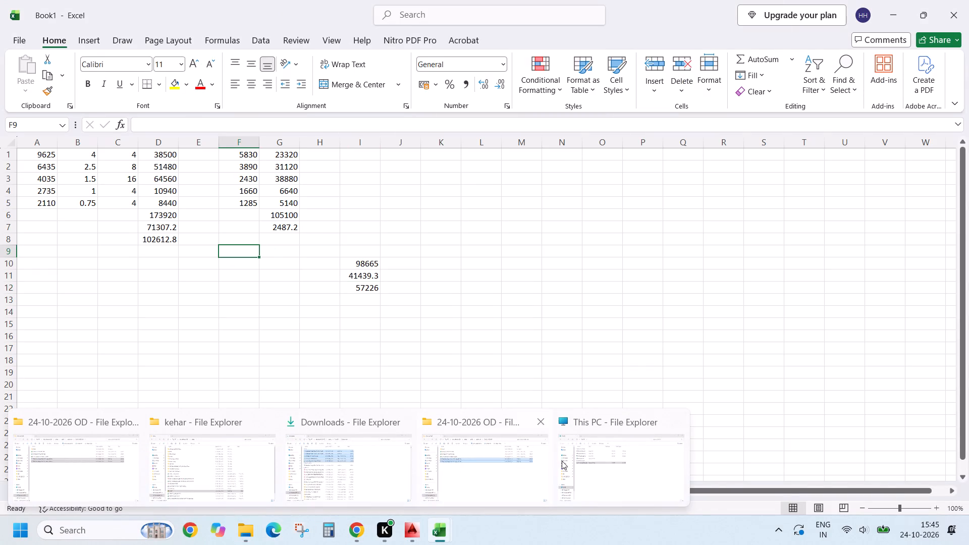
Close the This PC, Downloads and kehar File Explorer windows and one of the two 24-10-2026 OD windows.
{"action": "left_click", "coordinate": [678, 424]}
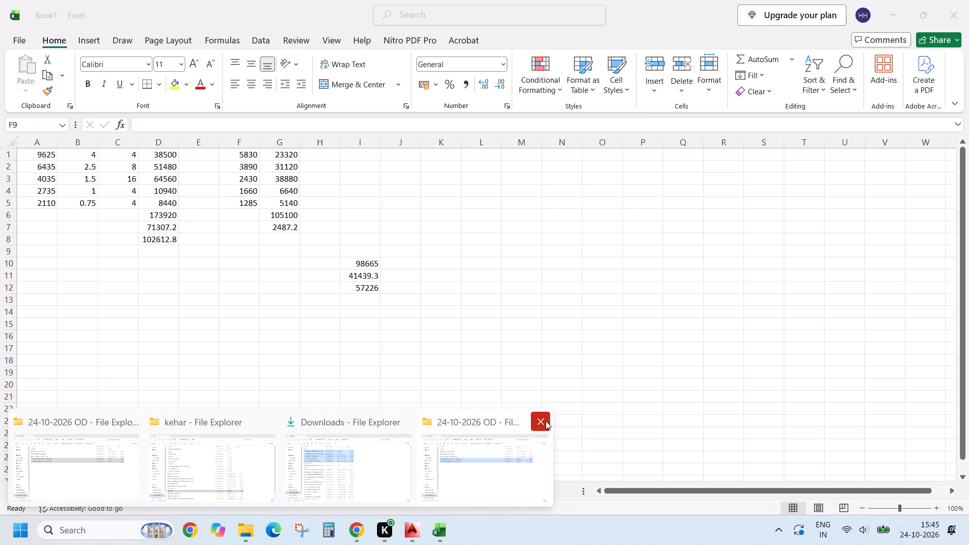
{"action": "left_click", "coordinate": [404, 422]}
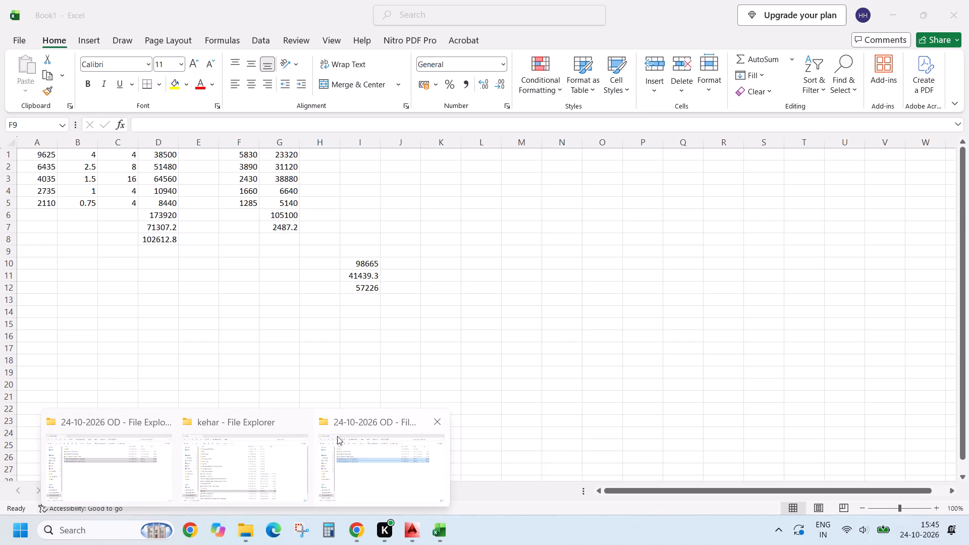
{"action": "left_click", "coordinate": [304, 424]}
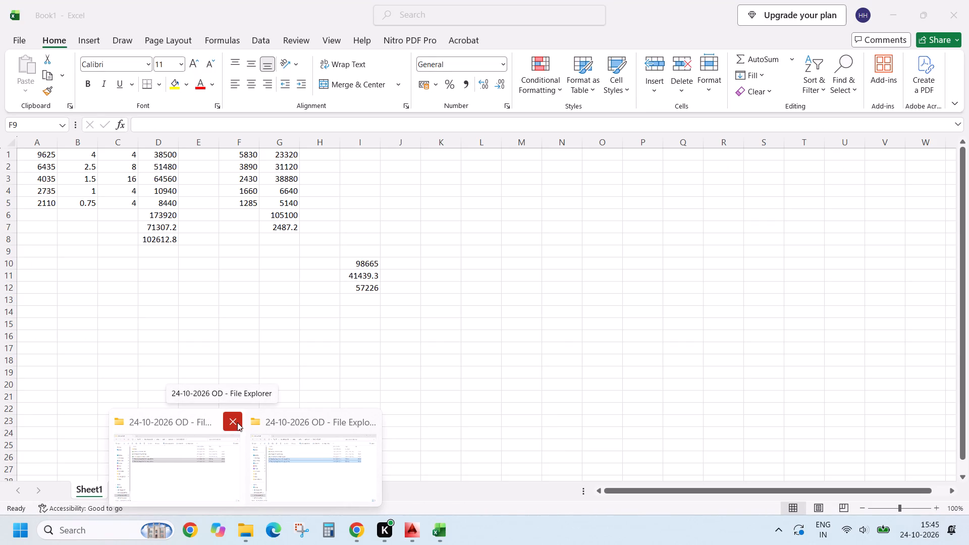
{"action": "left_click", "coordinate": [237, 422]}
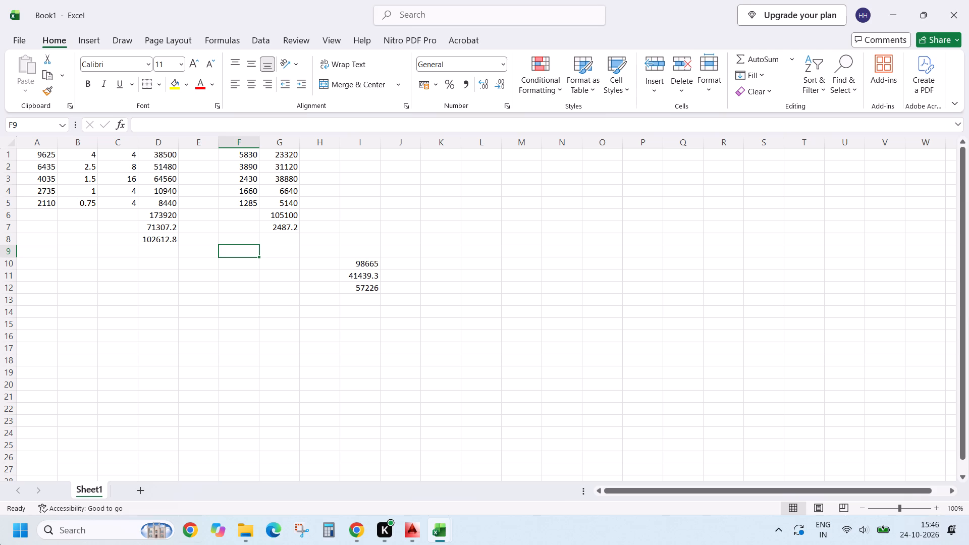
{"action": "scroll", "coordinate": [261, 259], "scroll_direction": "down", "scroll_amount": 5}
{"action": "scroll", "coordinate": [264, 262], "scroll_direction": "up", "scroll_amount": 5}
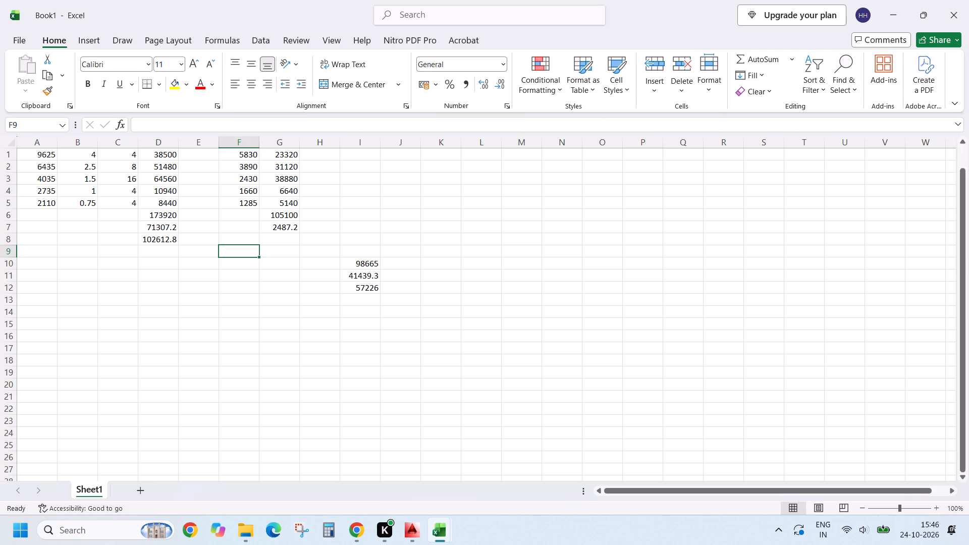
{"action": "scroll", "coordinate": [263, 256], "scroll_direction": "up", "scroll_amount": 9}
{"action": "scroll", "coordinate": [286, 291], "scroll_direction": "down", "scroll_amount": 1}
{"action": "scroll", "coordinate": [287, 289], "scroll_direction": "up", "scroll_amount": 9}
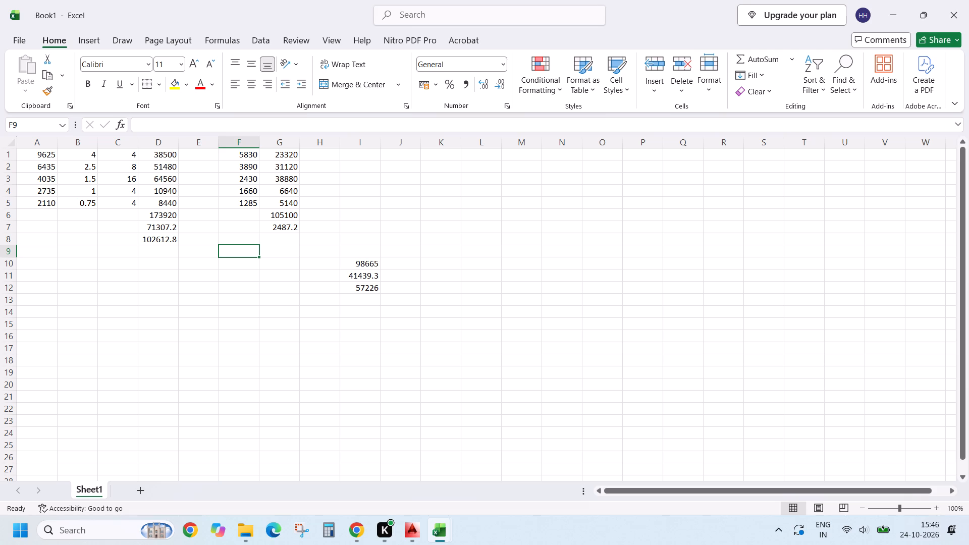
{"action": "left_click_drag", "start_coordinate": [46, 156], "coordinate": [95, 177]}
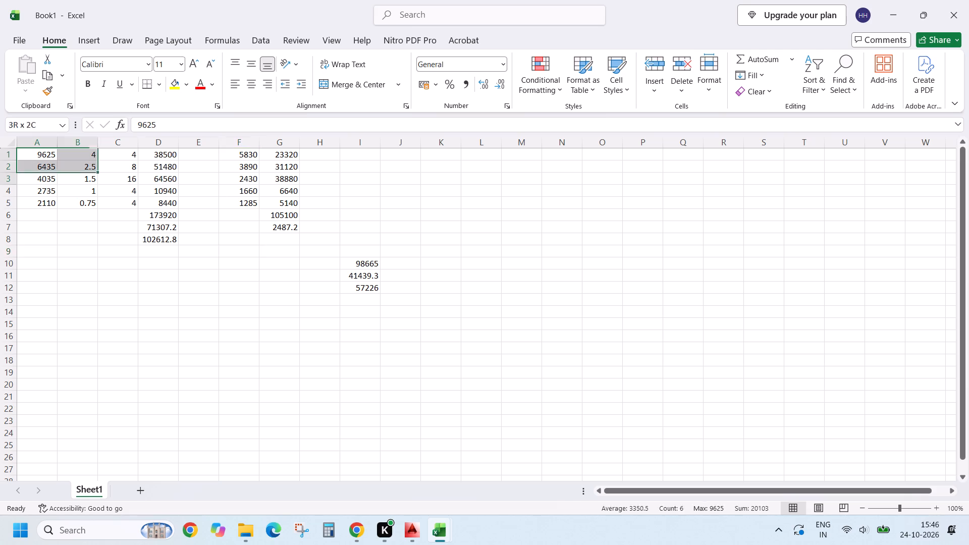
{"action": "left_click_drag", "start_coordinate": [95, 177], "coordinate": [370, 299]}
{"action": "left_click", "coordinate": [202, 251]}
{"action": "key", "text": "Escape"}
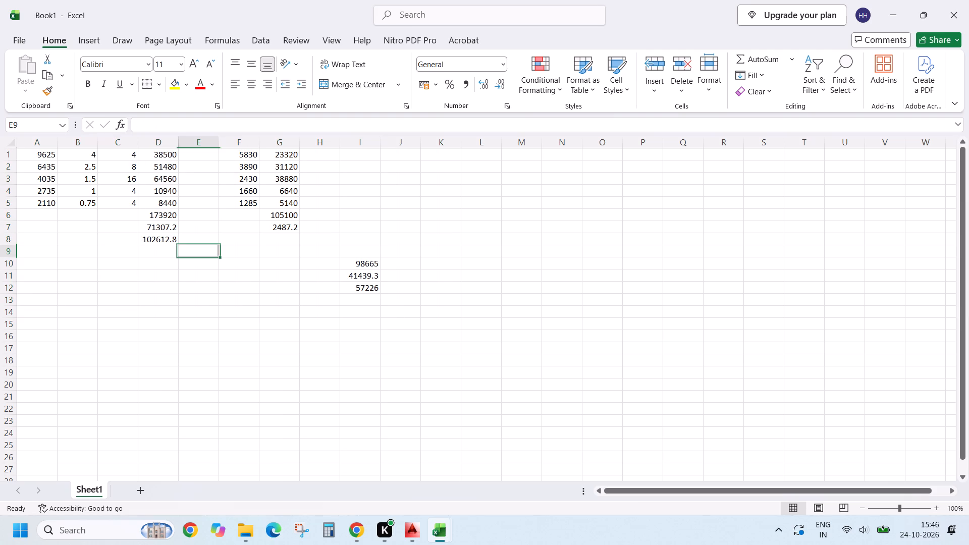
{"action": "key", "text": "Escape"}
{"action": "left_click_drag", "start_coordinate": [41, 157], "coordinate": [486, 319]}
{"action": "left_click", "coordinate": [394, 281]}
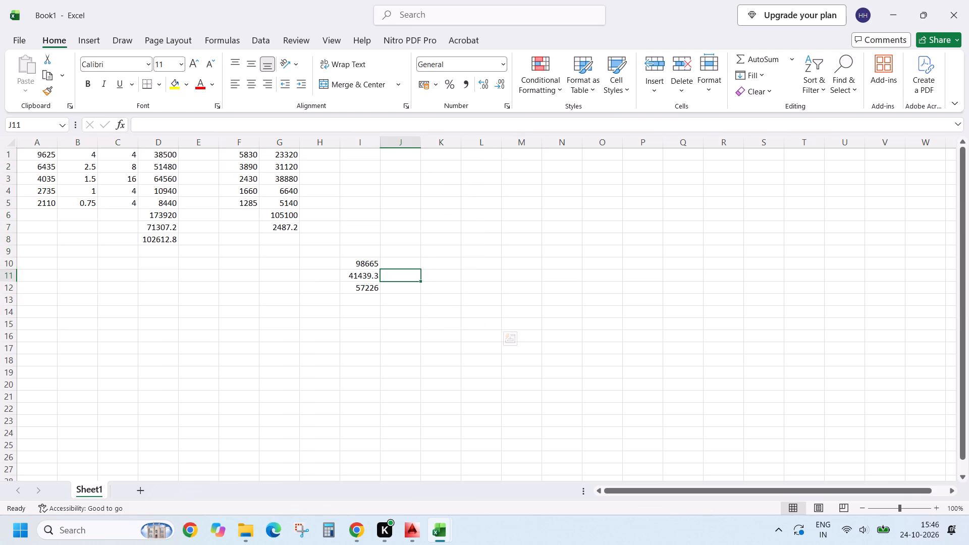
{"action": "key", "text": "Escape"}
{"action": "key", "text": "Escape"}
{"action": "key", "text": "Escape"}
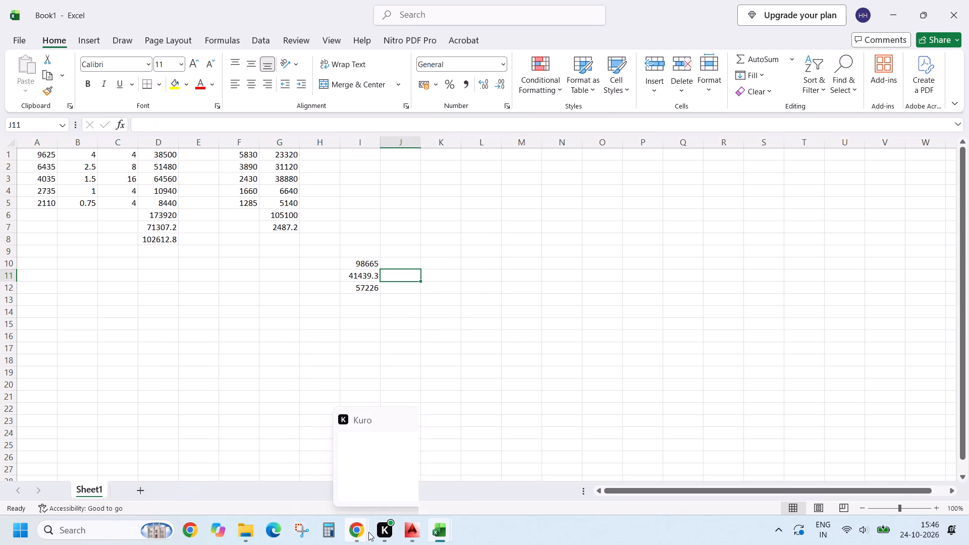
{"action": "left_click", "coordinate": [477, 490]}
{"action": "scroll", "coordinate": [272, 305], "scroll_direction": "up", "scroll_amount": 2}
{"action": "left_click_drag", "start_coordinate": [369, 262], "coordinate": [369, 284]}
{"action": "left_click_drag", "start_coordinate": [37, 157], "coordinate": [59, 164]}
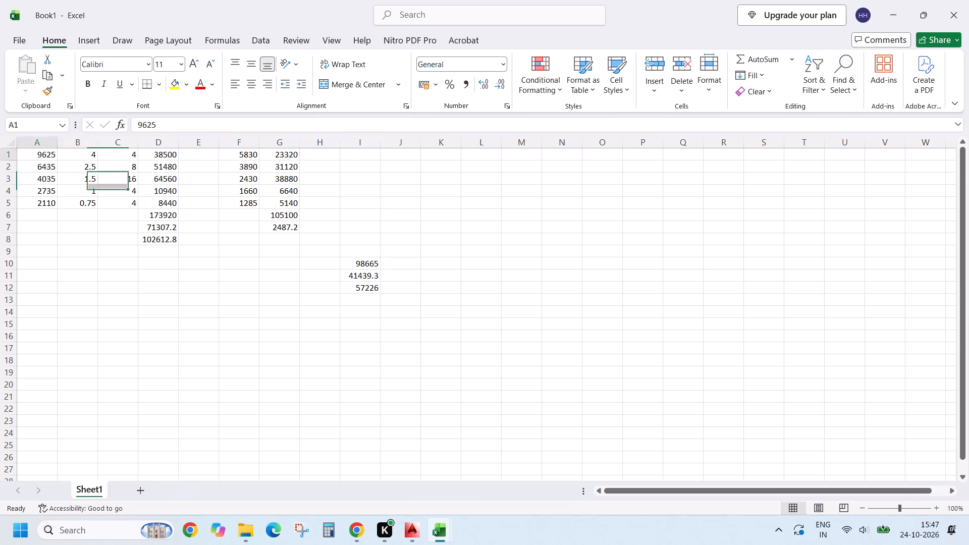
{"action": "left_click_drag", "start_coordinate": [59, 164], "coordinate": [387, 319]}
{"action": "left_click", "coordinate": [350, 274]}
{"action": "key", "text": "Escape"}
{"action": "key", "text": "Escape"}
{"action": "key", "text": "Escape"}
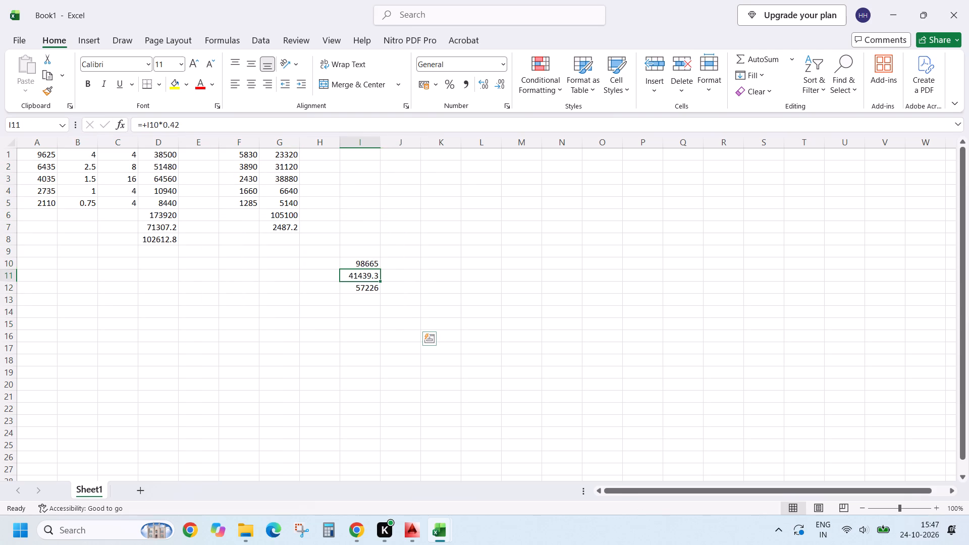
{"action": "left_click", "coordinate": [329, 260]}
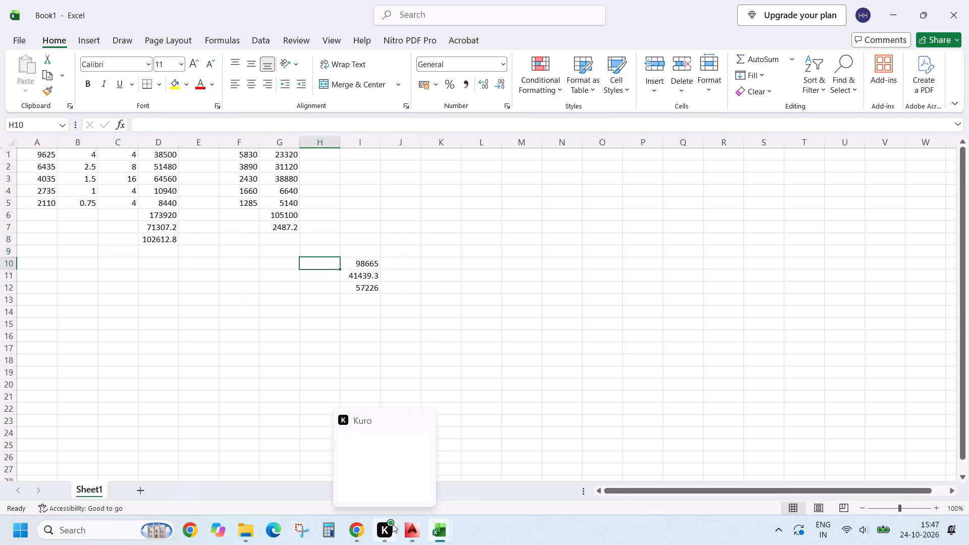
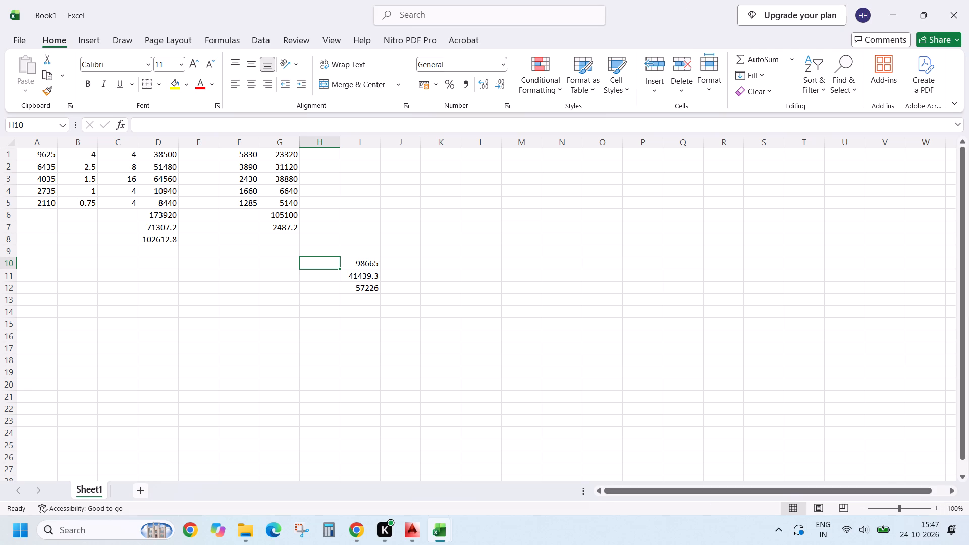
Examine the calculation block in cells A1 to I12 of Sheet1, including the three figures in I10 to I12.
{"action": "left_click_drag", "start_coordinate": [44, 158], "coordinate": [406, 305]}
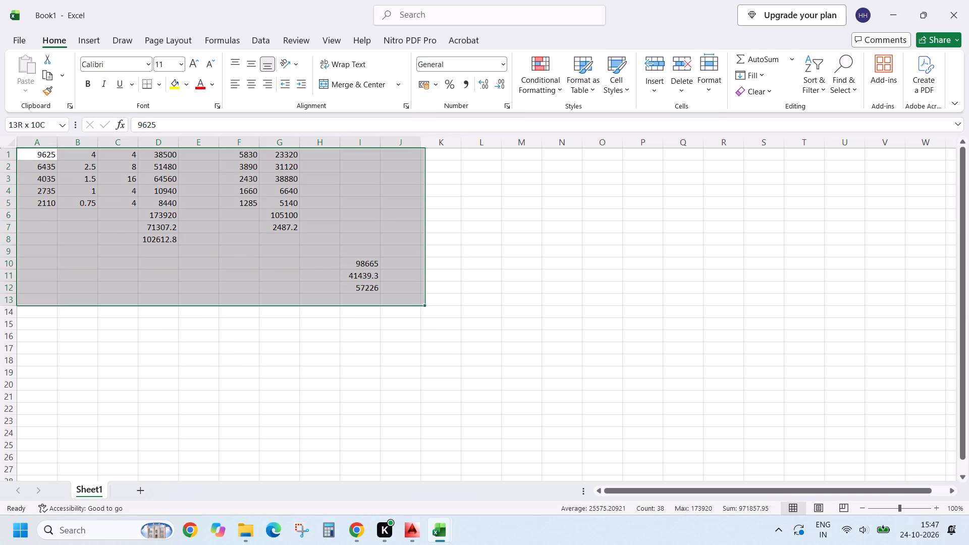
{"action": "left_click_drag", "start_coordinate": [406, 305], "coordinate": [375, 300]}
{"action": "left_click", "coordinate": [260, 224]}
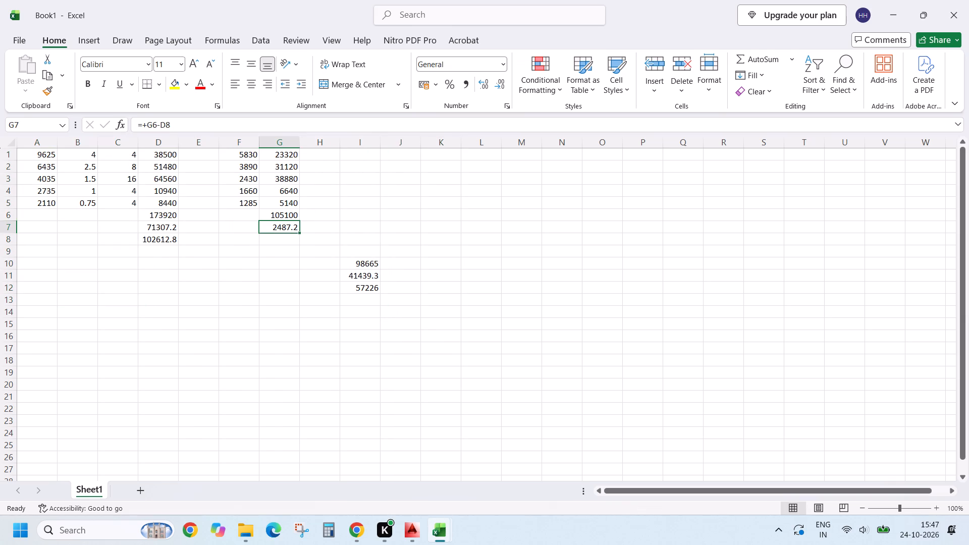
{"action": "left_click_drag", "start_coordinate": [446, 441], "coordinate": [463, 453]}
{"action": "left_click", "coordinate": [321, 330]}
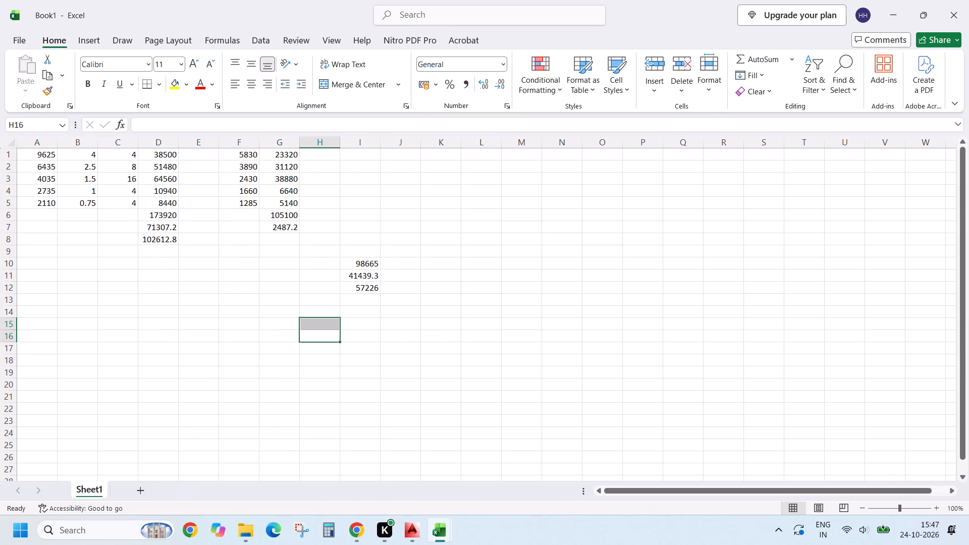
{"action": "left_click_drag", "start_coordinate": [369, 261], "coordinate": [376, 283]}
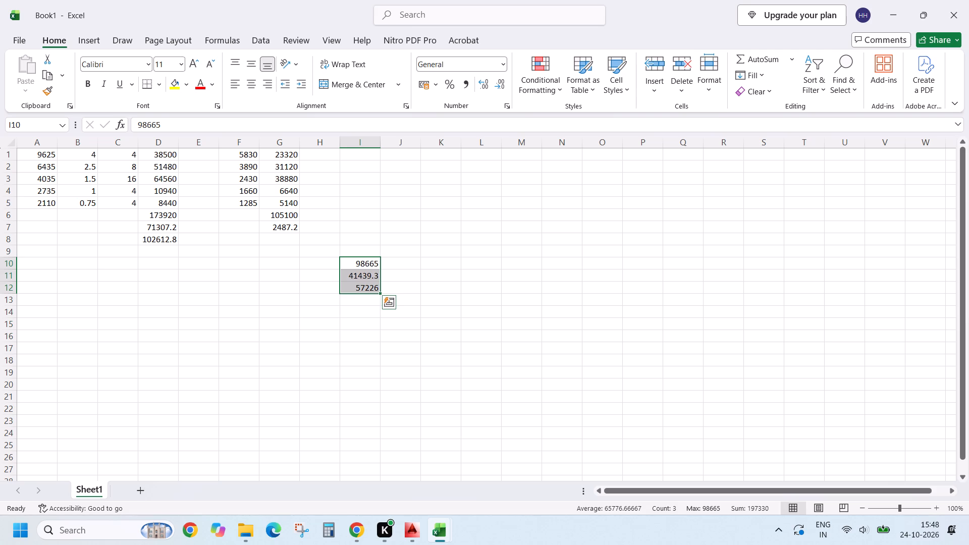
{"action": "left_click", "coordinate": [199, 231]}
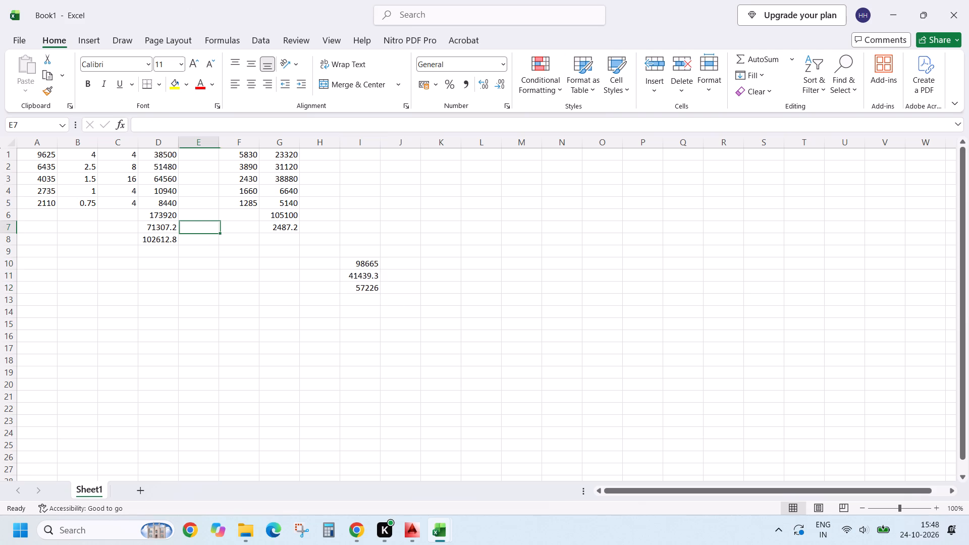
{"action": "left_click_drag", "start_coordinate": [40, 152], "coordinate": [346, 296]}
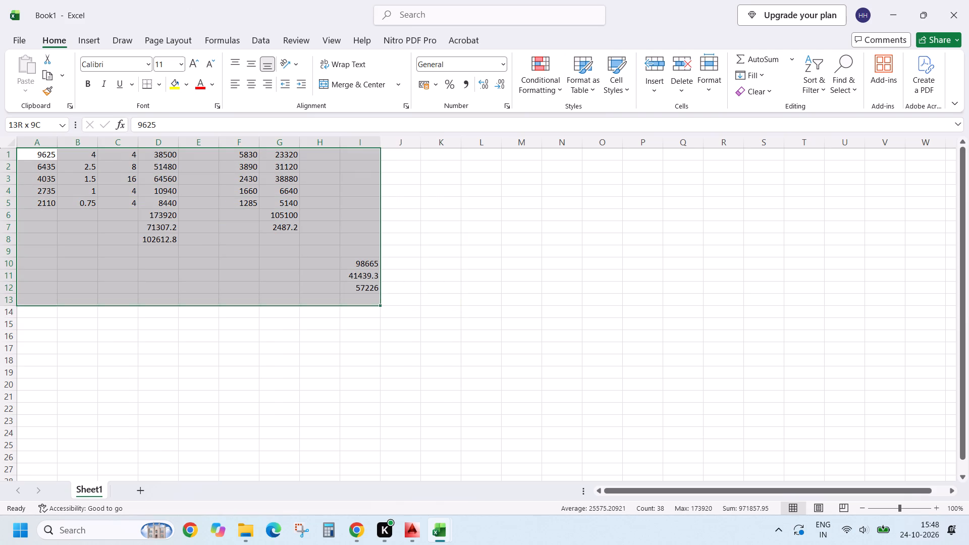
{"action": "left_click_drag", "start_coordinate": [346, 296], "coordinate": [360, 291]}
{"action": "left_click", "coordinate": [177, 216]}
{"action": "left_click_drag", "start_coordinate": [41, 152], "coordinate": [42, 153]}
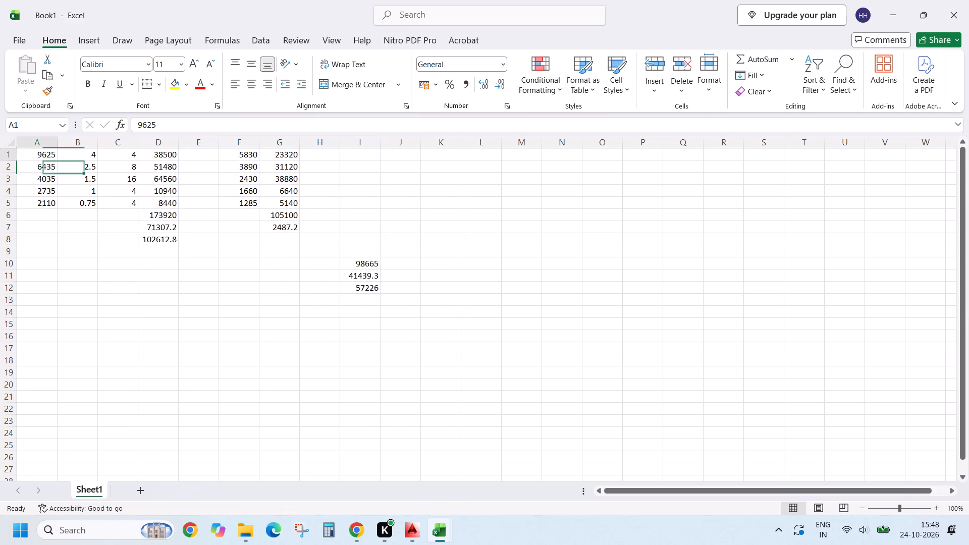
{"action": "left_click_drag", "start_coordinate": [42, 153], "coordinate": [360, 290]}
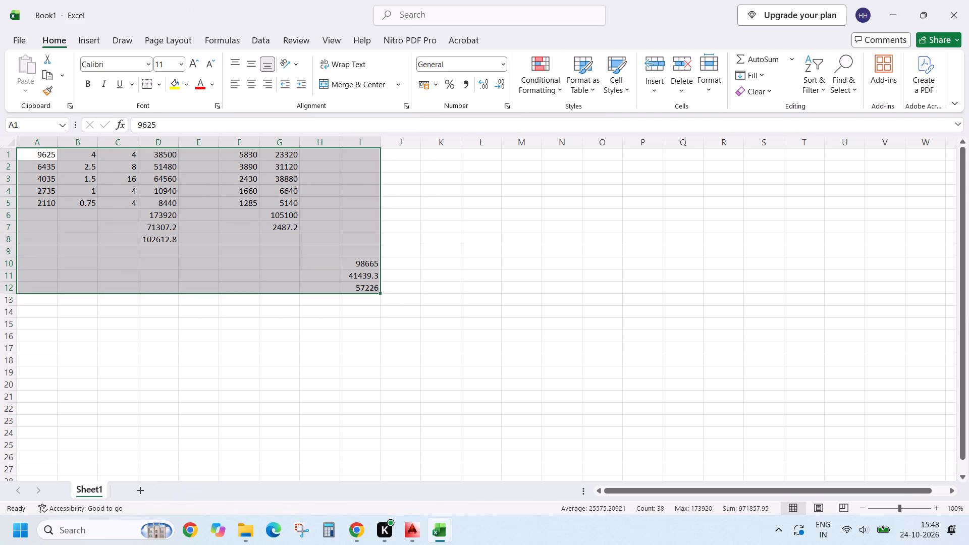